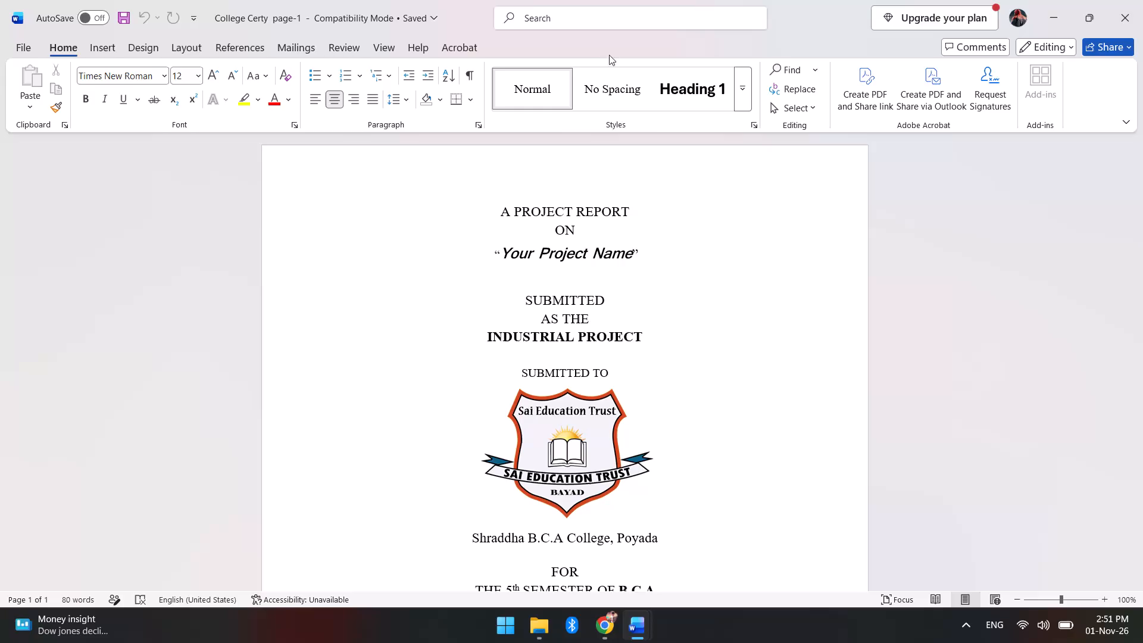
Review the project report cover page from the title and college logo to the student and guide details.
scroll(748, 306, down, 16)
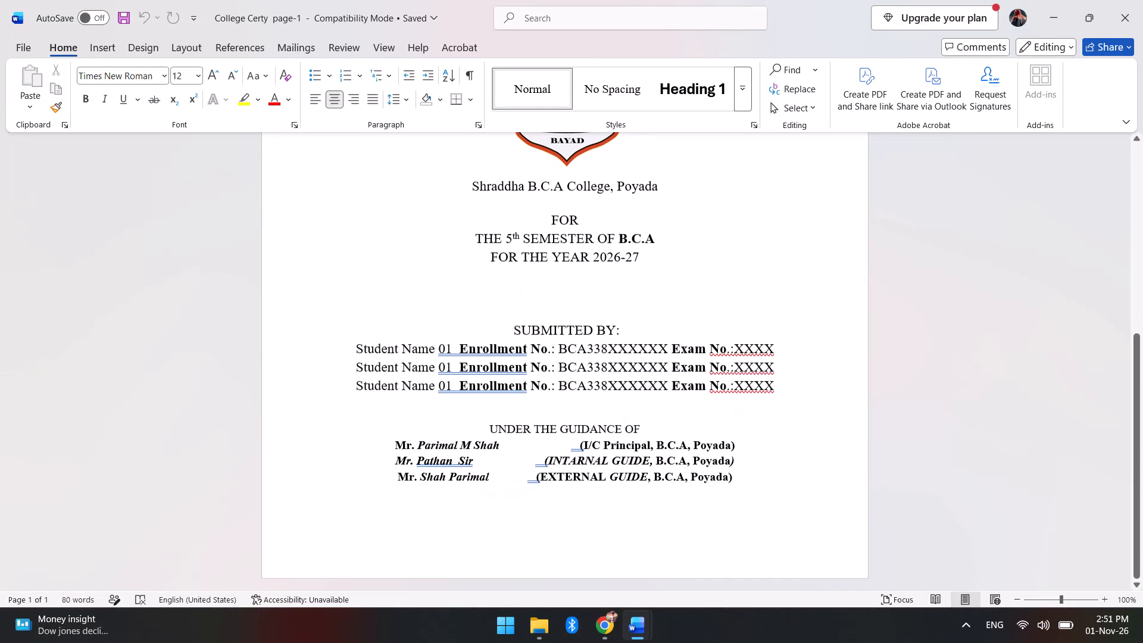
scroll(748, 306, up, 7)
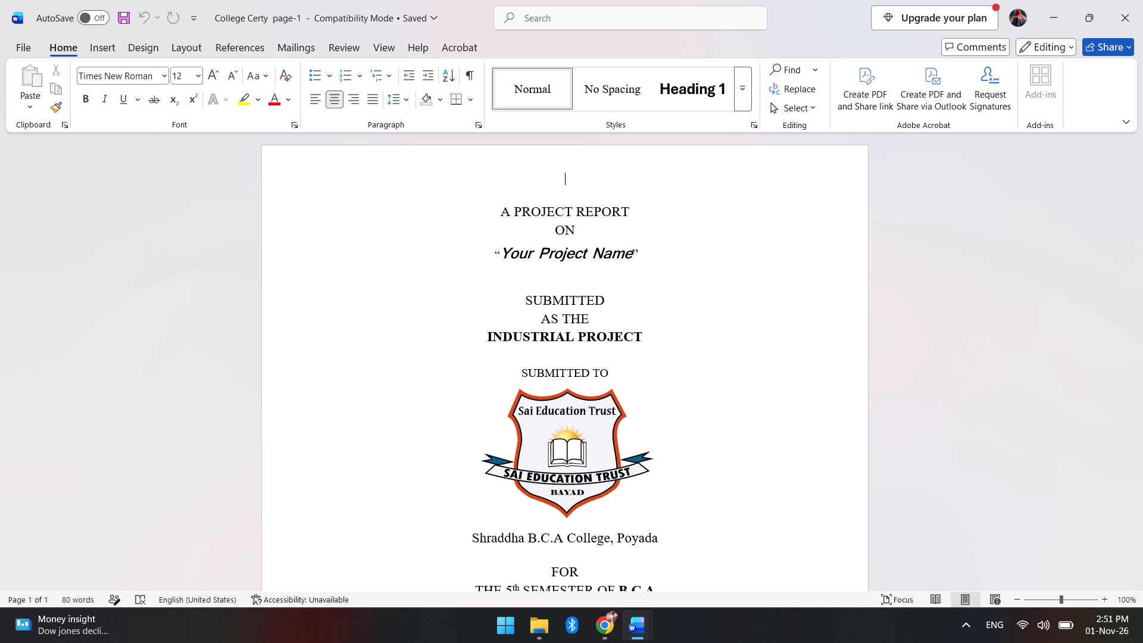
scroll(748, 306, down, 8)
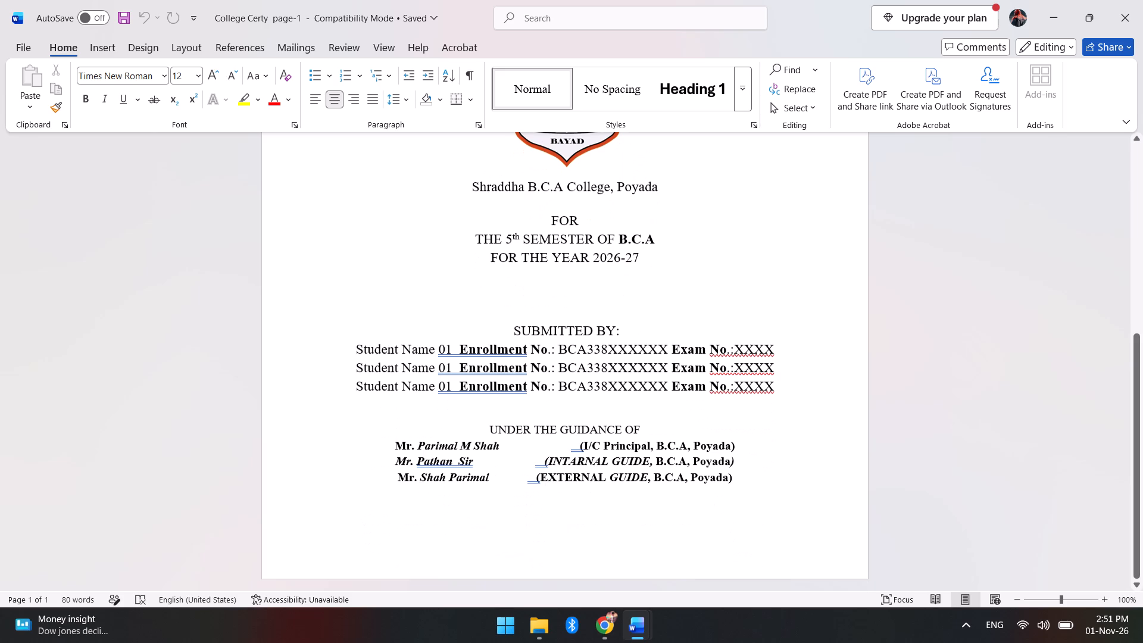
scroll(748, 306, up, 6)
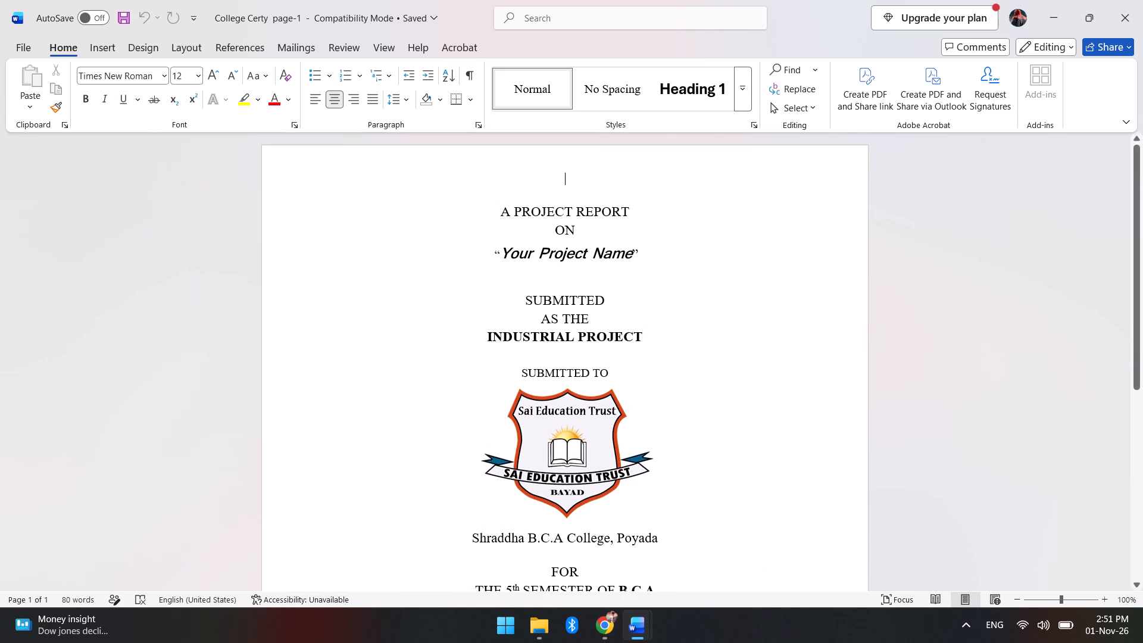
scroll(748, 306, down, 6)
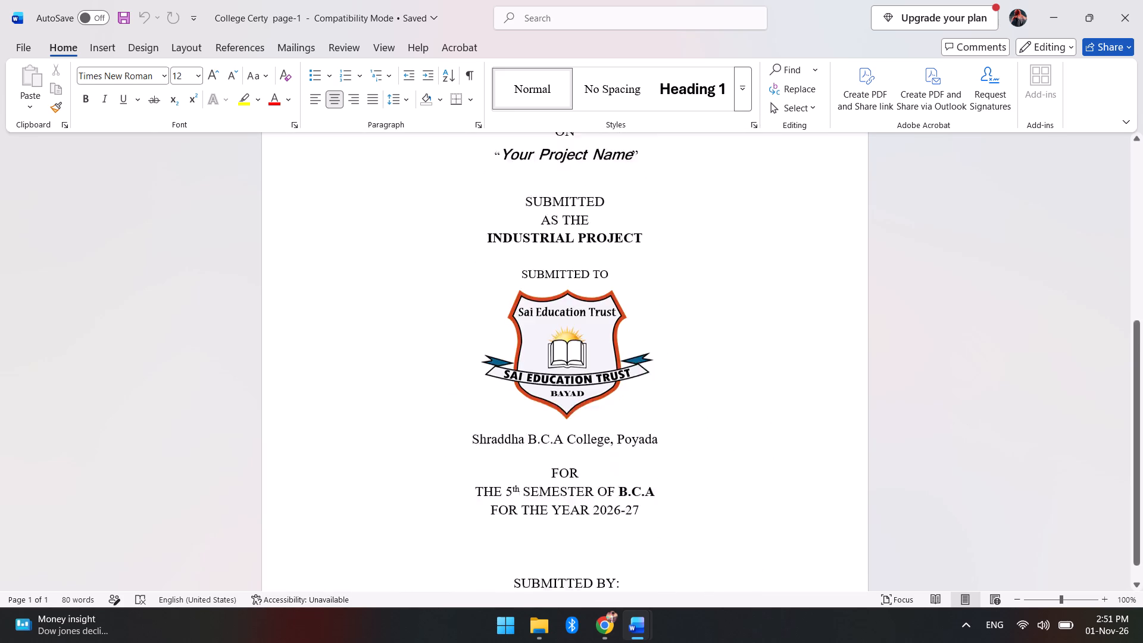
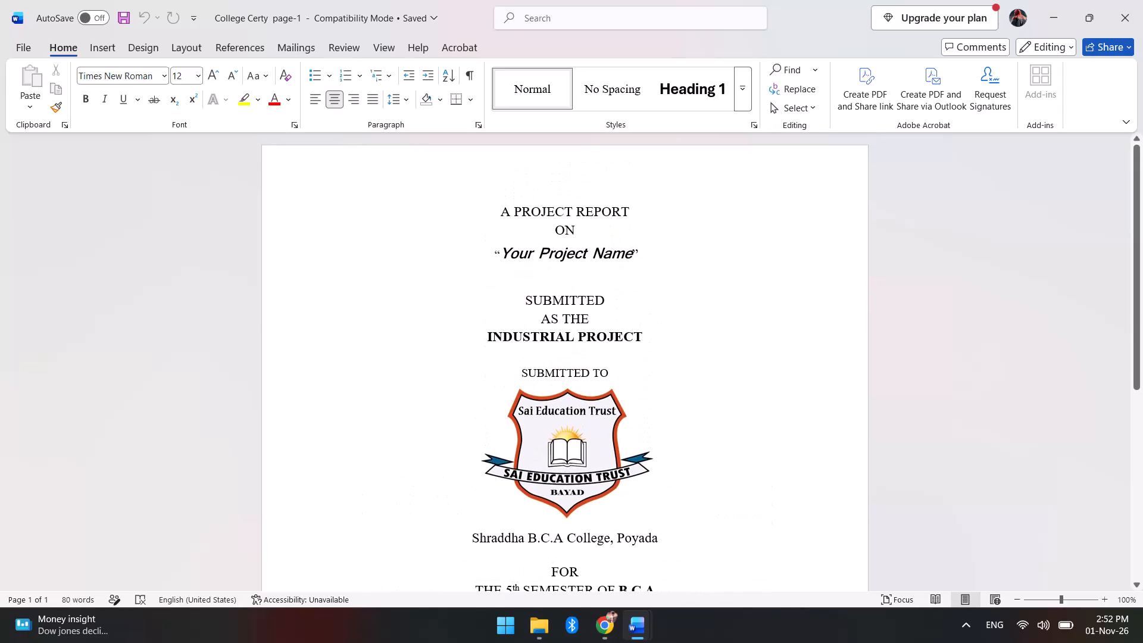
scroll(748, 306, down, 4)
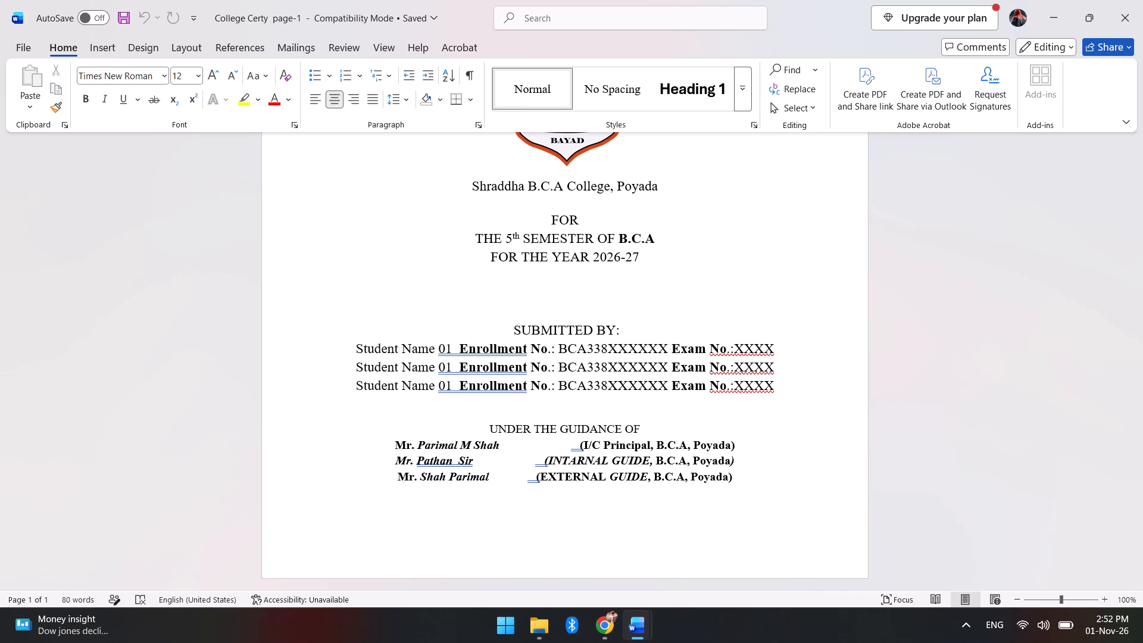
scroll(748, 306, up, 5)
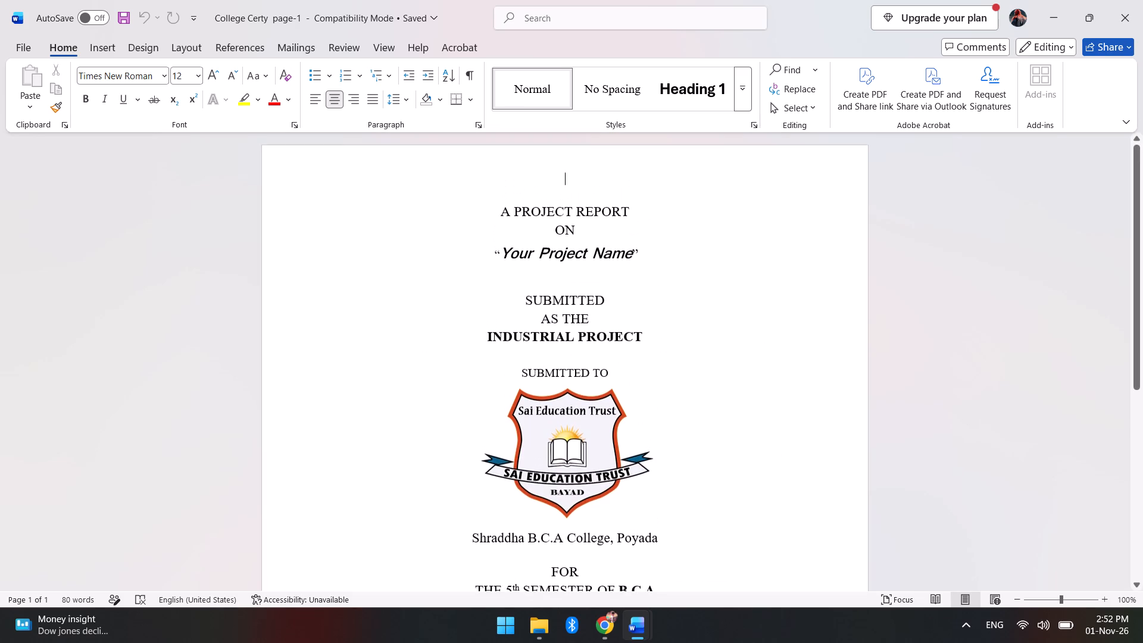
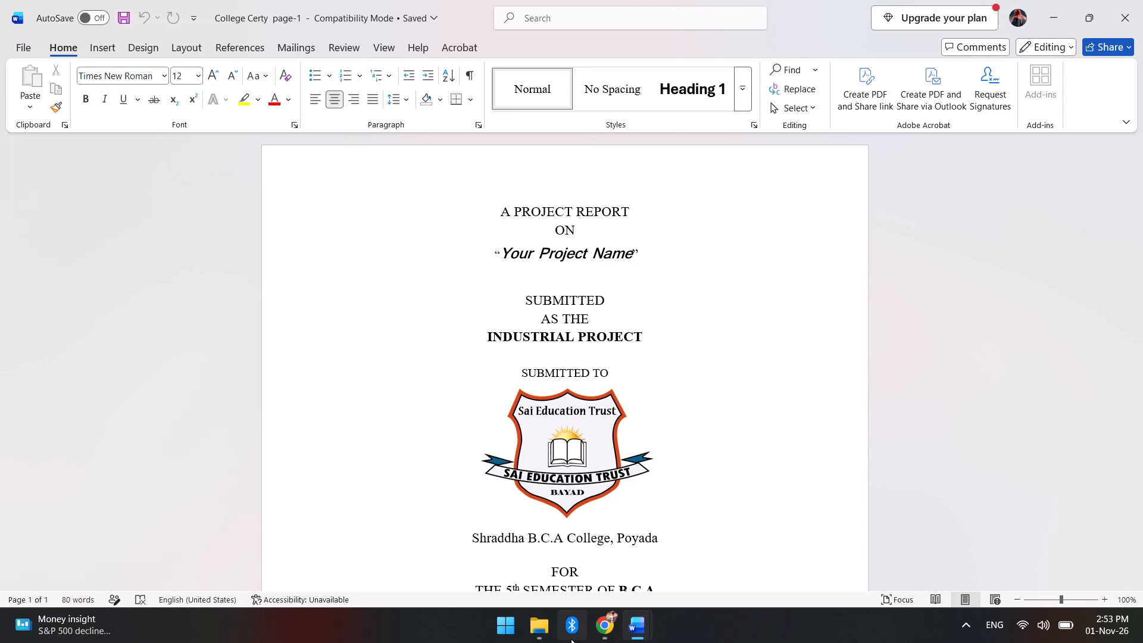
click(539, 629)
click(607, 626)
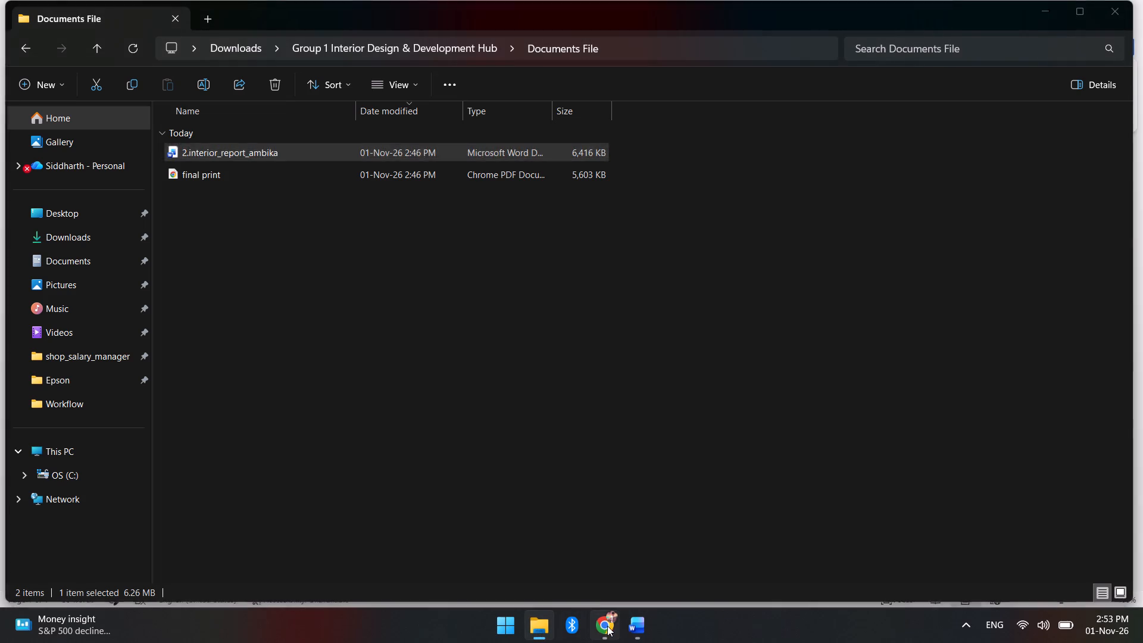
click(607, 626)
right_click(607, 626)
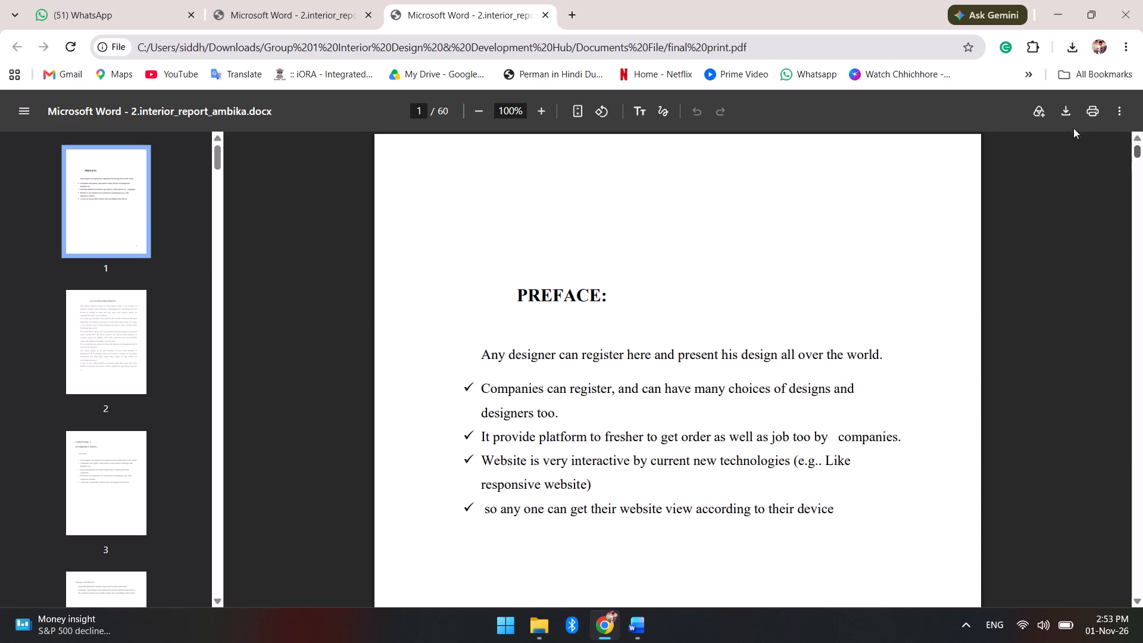
drag(1073, 128, 1075, 85)
Close the duplicate browser tab of the final print PDF, keeping one copy open.
click(319, 0)
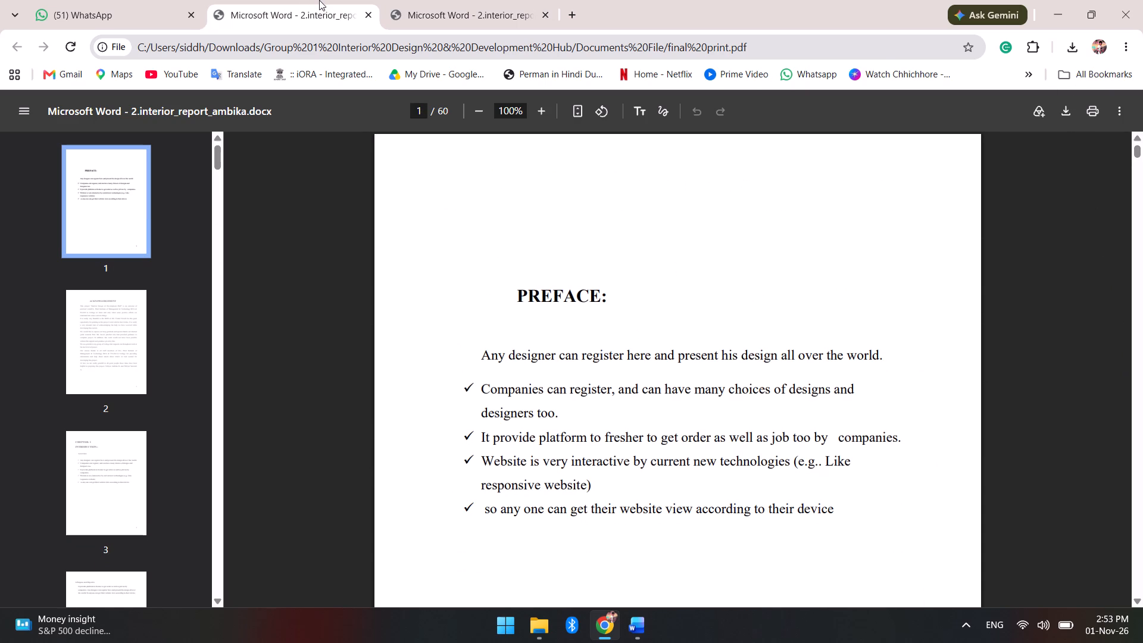
click(436, 0)
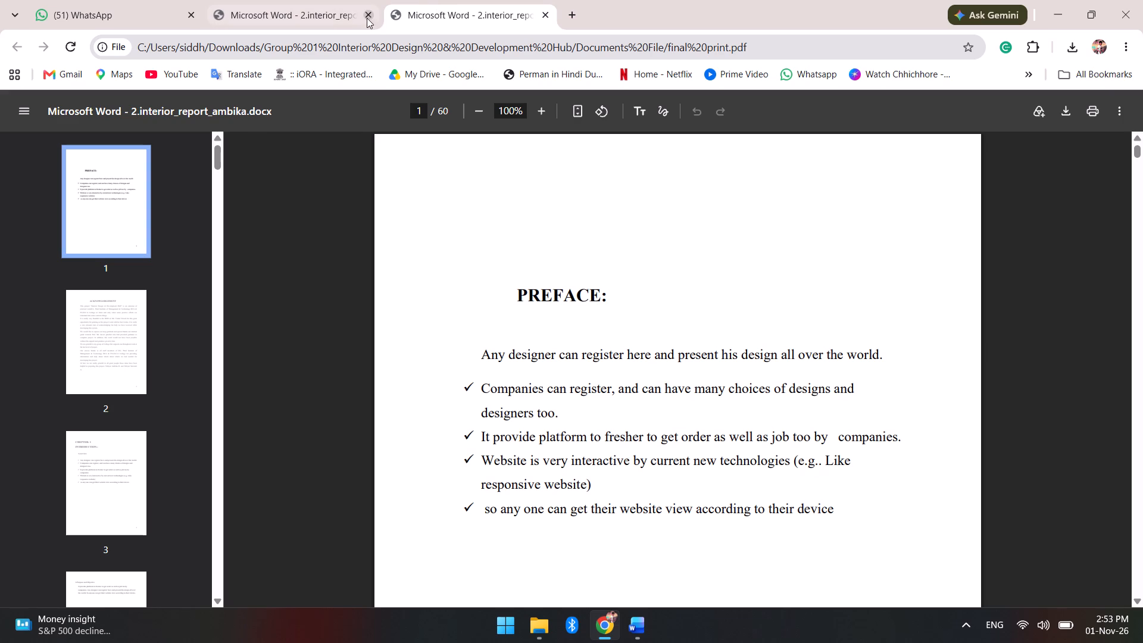
click(368, 15)
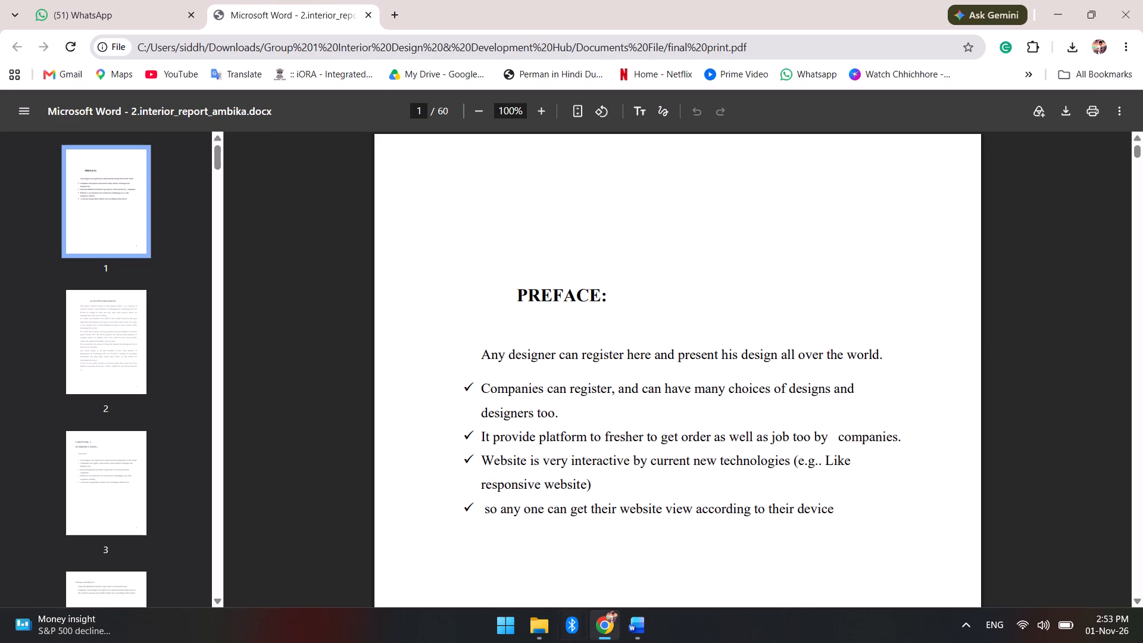
Skim the interior report PDF from the preface through the system analysis chapter to the data flow diagrams on page 20.
scroll(656, 426, down, 17)
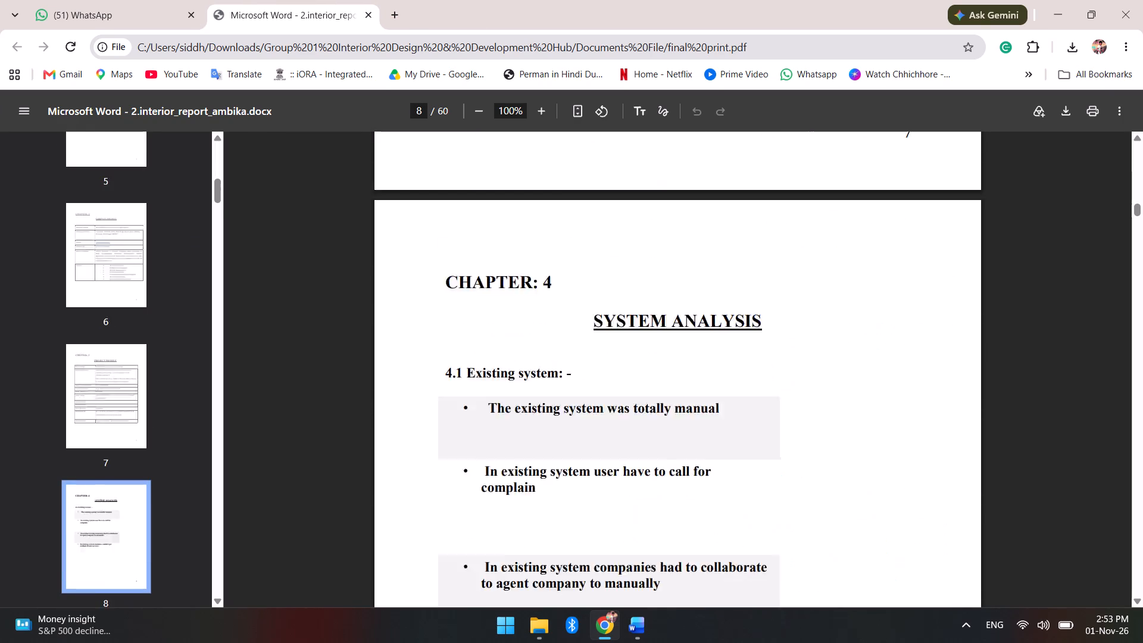
scroll(656, 426, down, 20)
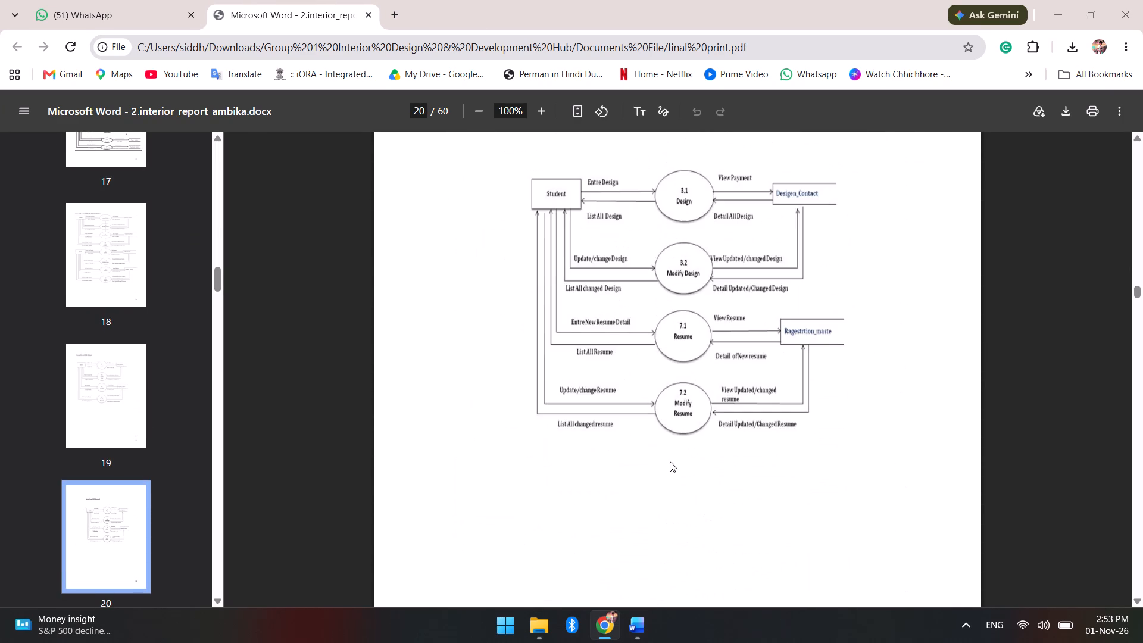
Switch to the Project Index document in Word and review its index table from Introduction down to Bibliography.
click(633, 632)
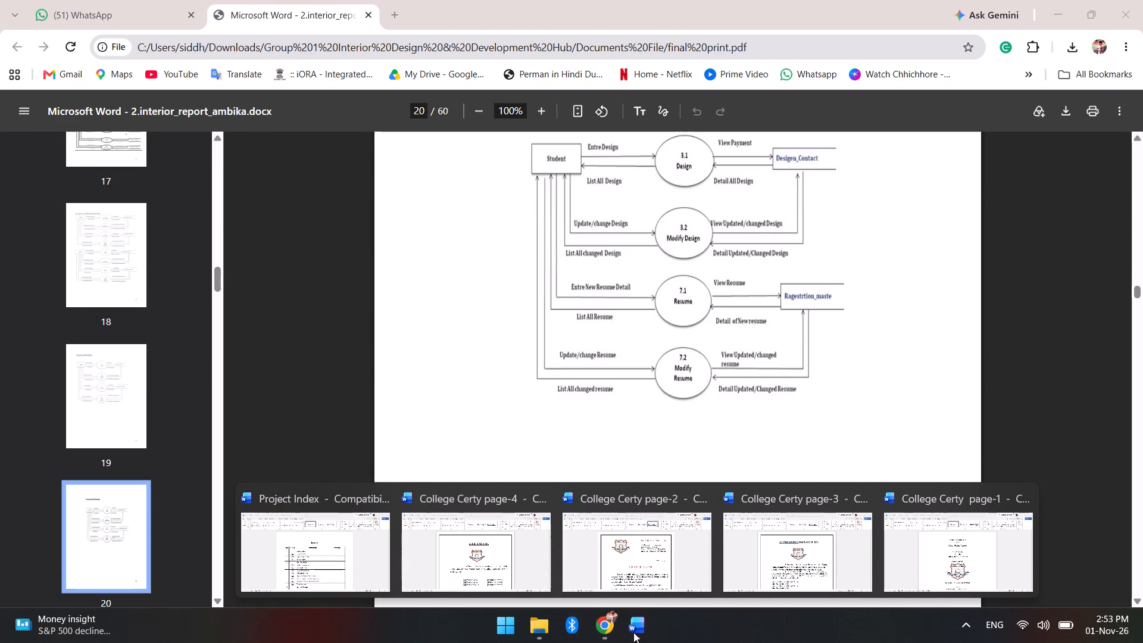
click(351, 567)
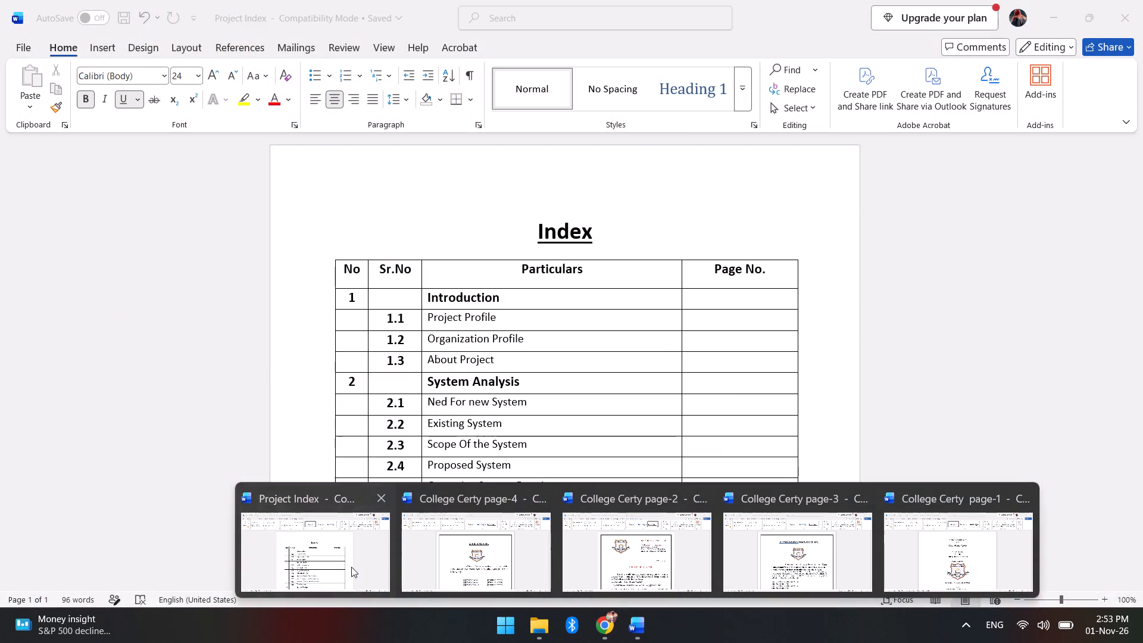
scroll(454, 475, down, 1)
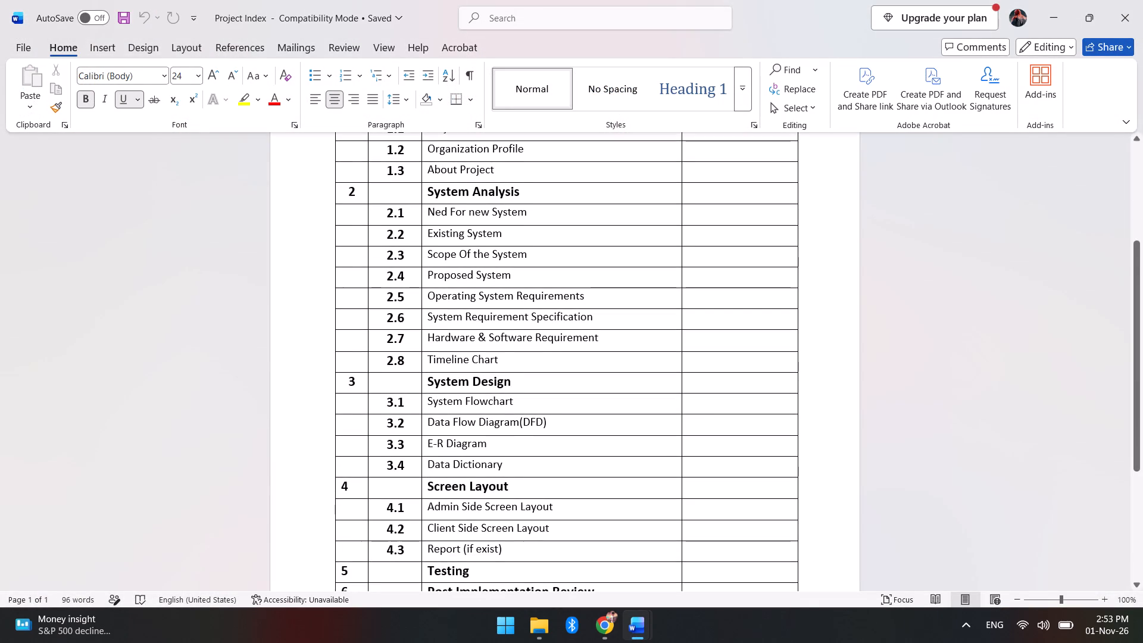
scroll(454, 475, down, 2)
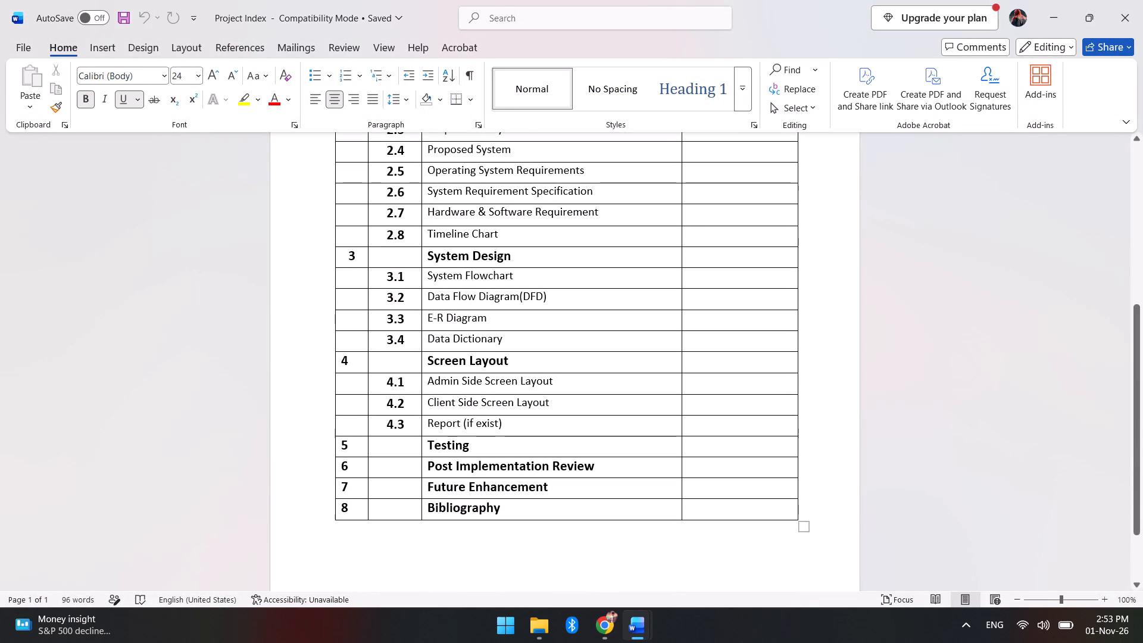
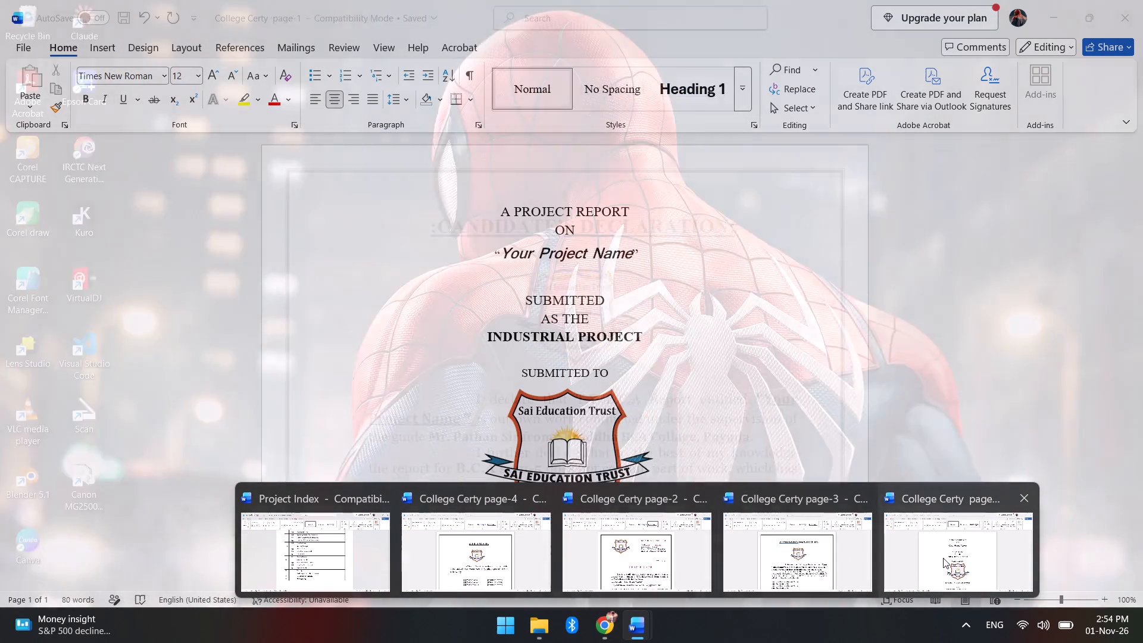
Switch to the College Certy page-1 document and examine its cover page, especially the student enrollment and exam number lines and the guidance section.
click(947, 558)
scroll(635, 308, down, 7)
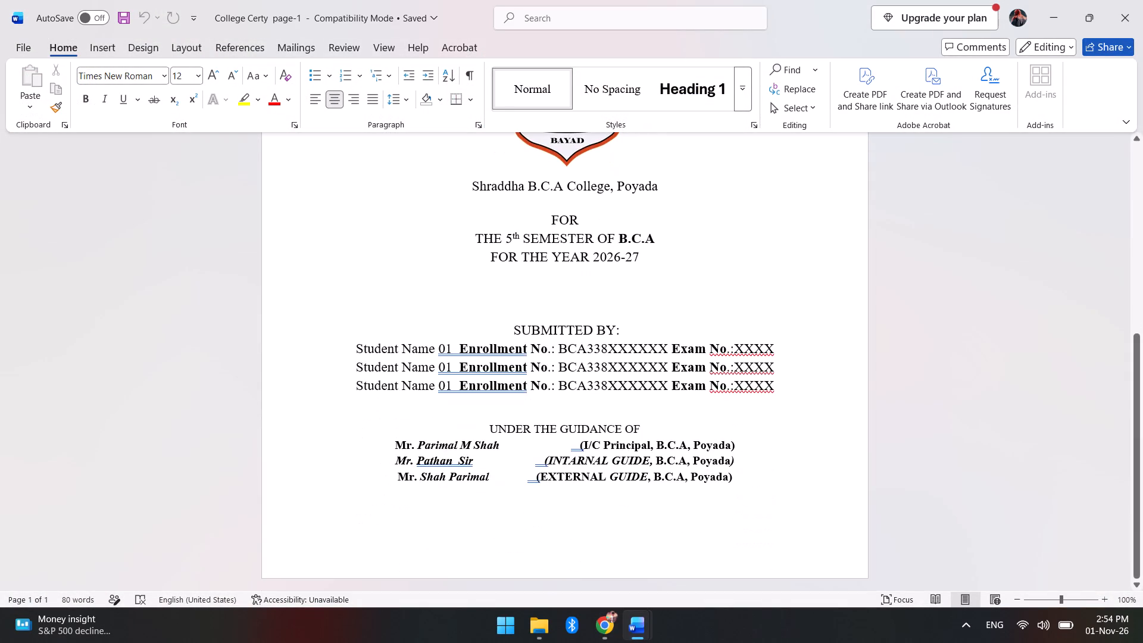
scroll(635, 308, up, 7)
scroll(635, 308, down, 3)
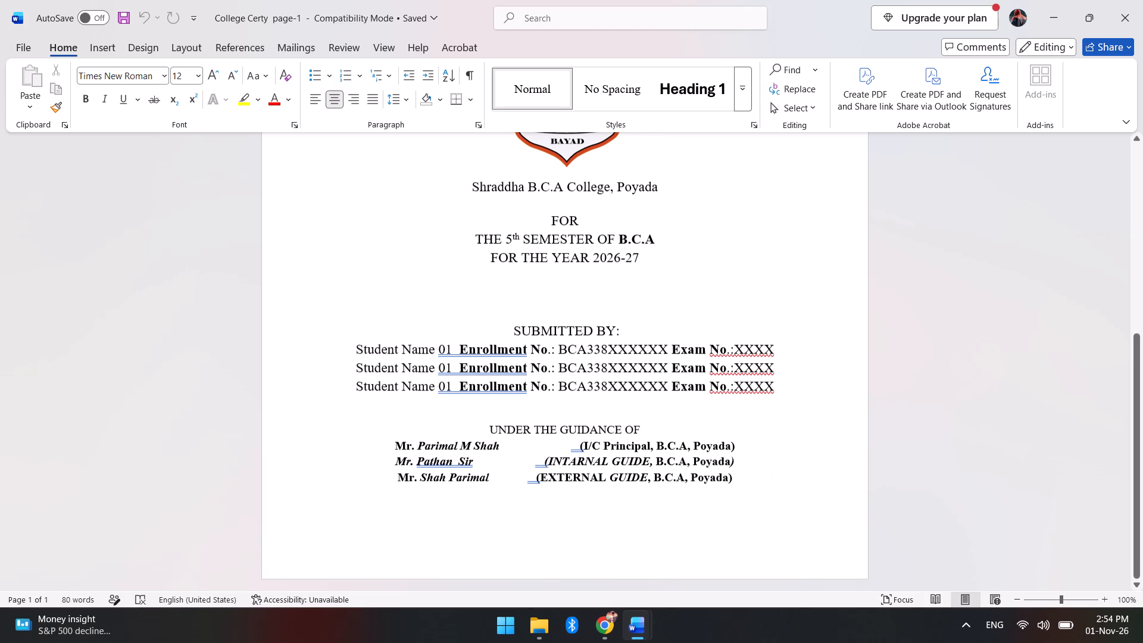
click(777, 352)
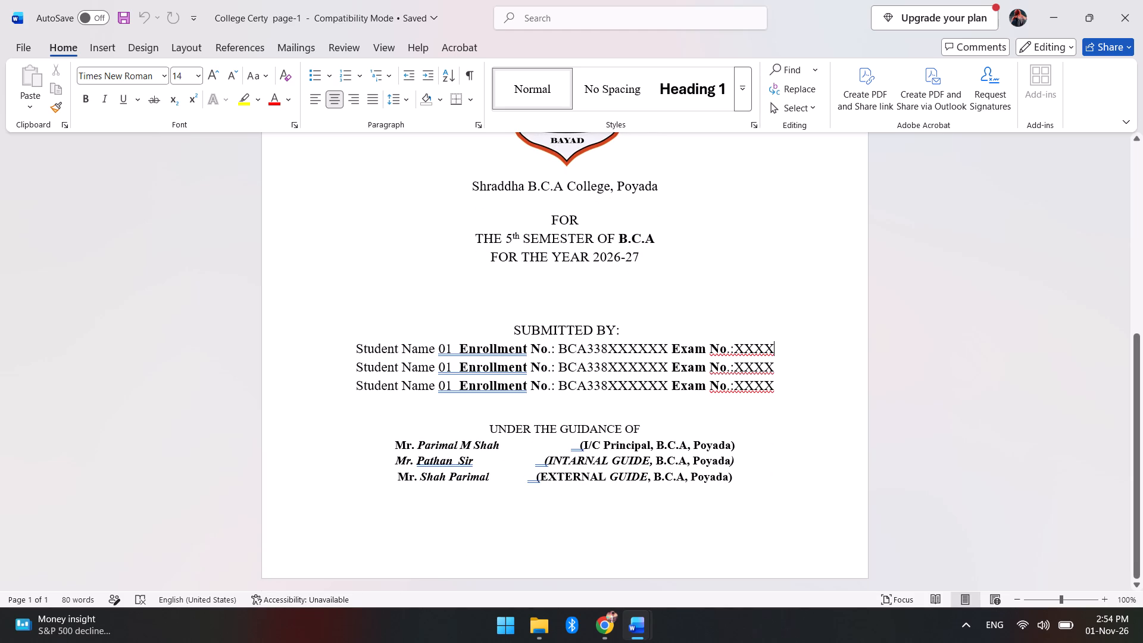
scroll(637, 233, up, 5)
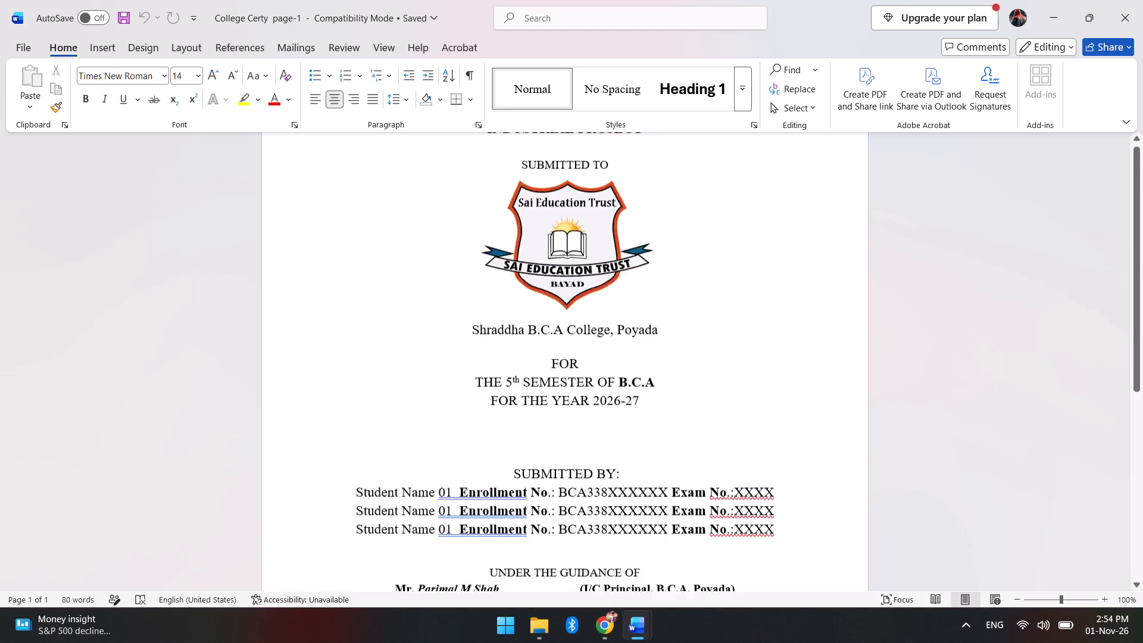
scroll(637, 233, up, 6)
scroll(637, 233, down, 4)
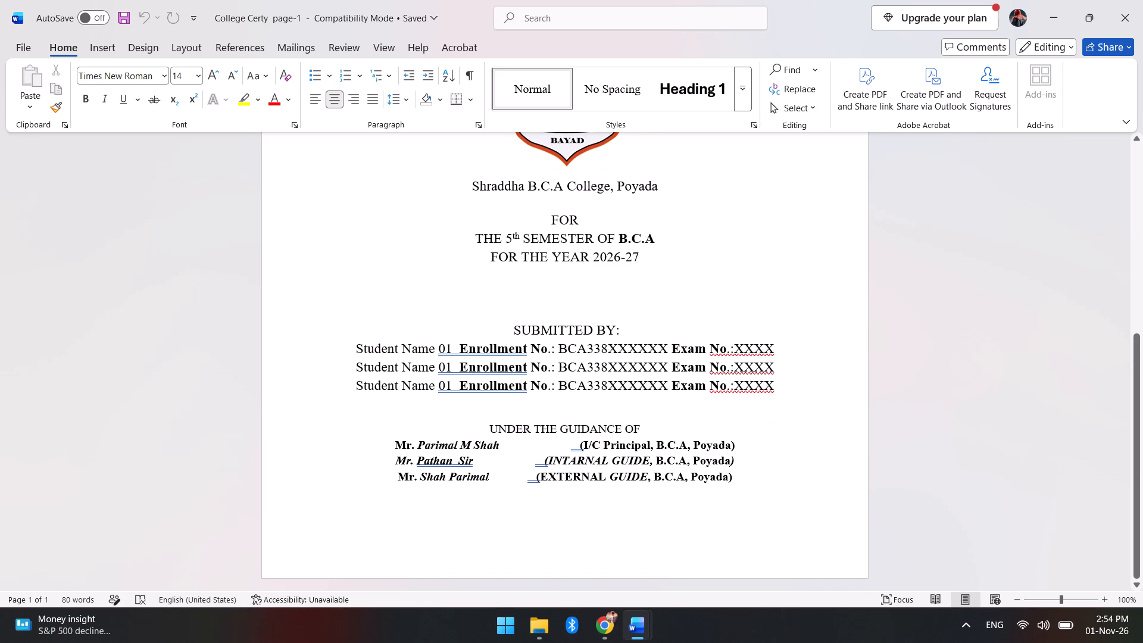
ctrl+scroll(644, 343, up, 5)
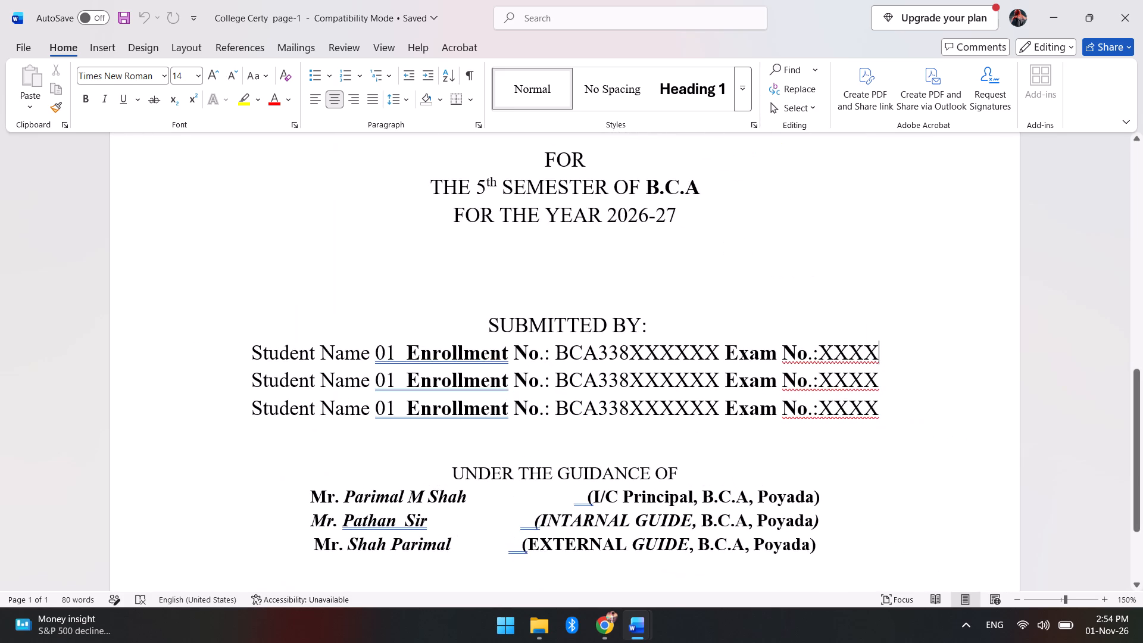
click(721, 357)
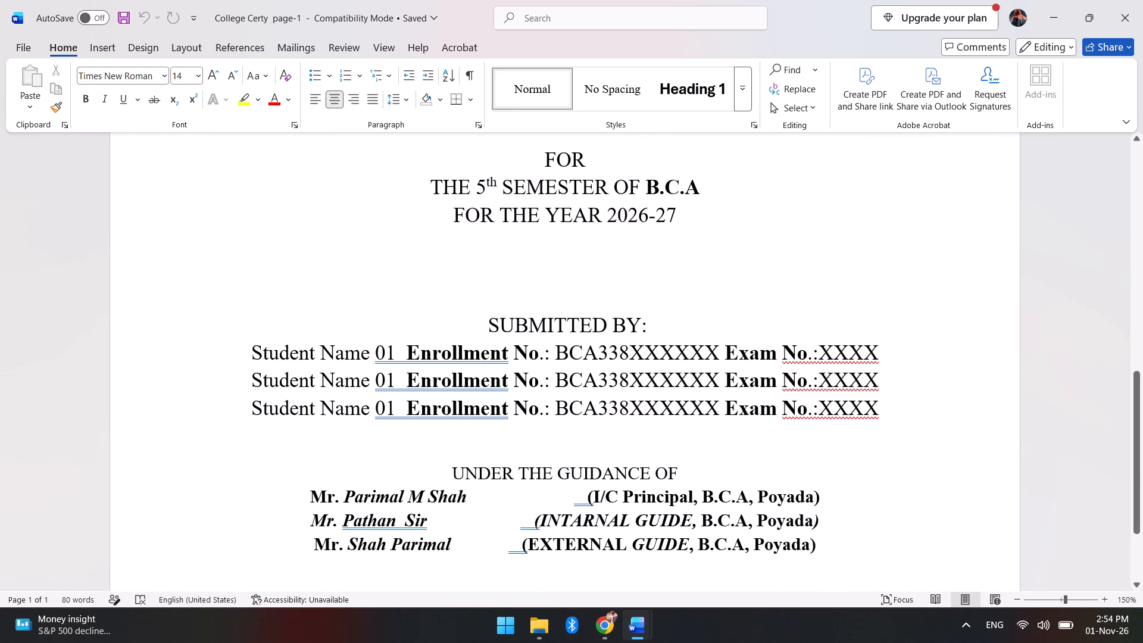
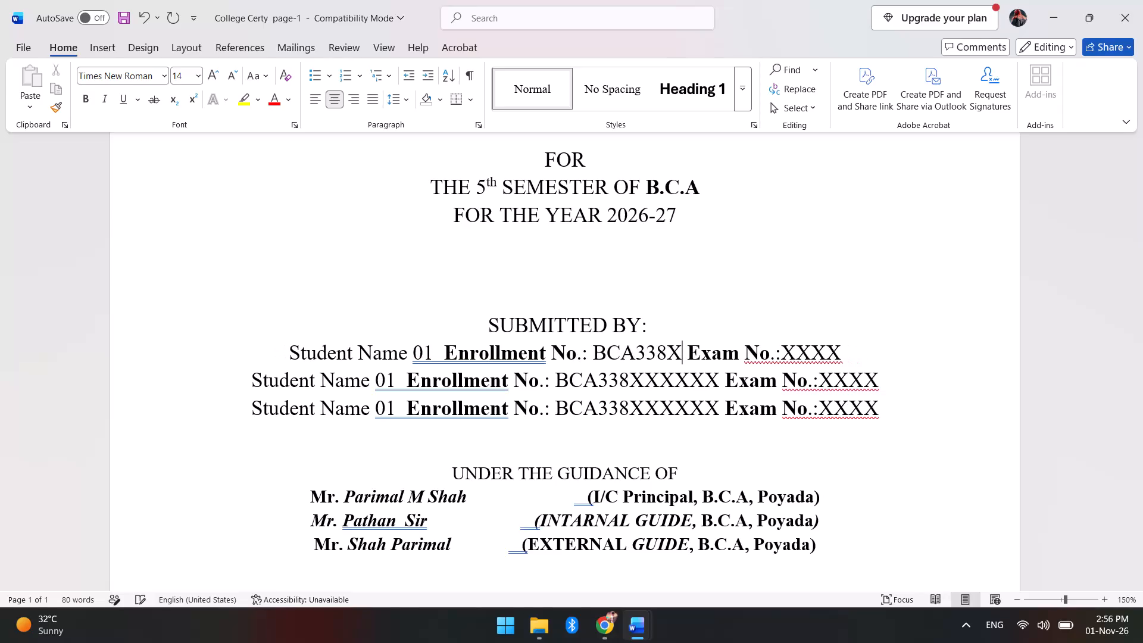
Replace the placeholder after BCA in the first student's enrollment number with that student's actual enrollment digits.
key(BackSpace)
key(BackSpace)
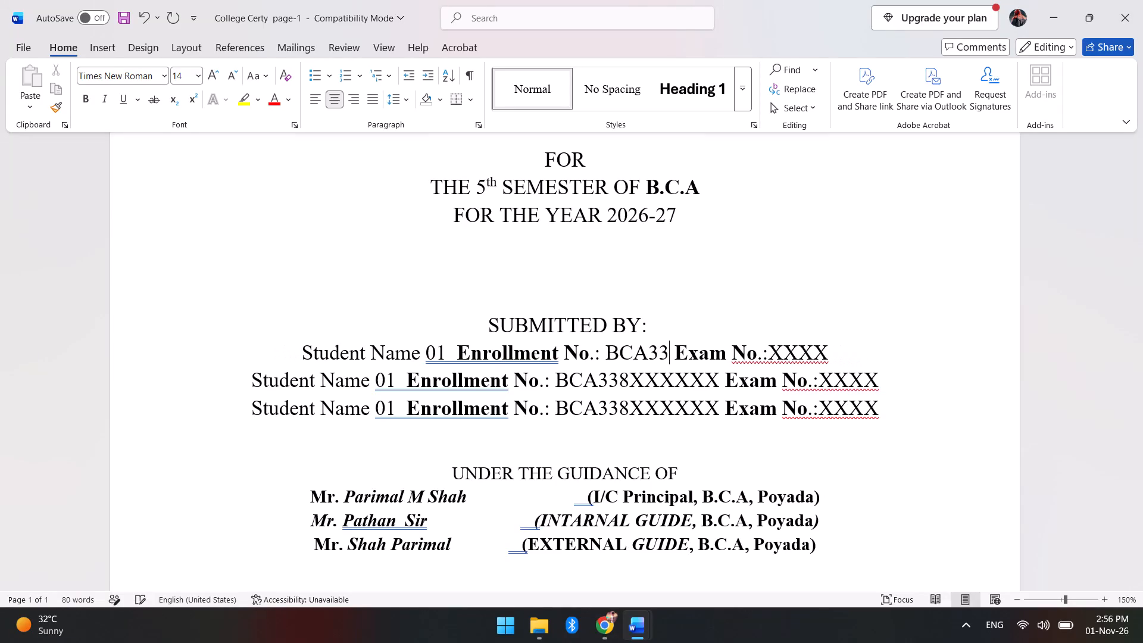
key(BackSpace)
key(BackSpace)
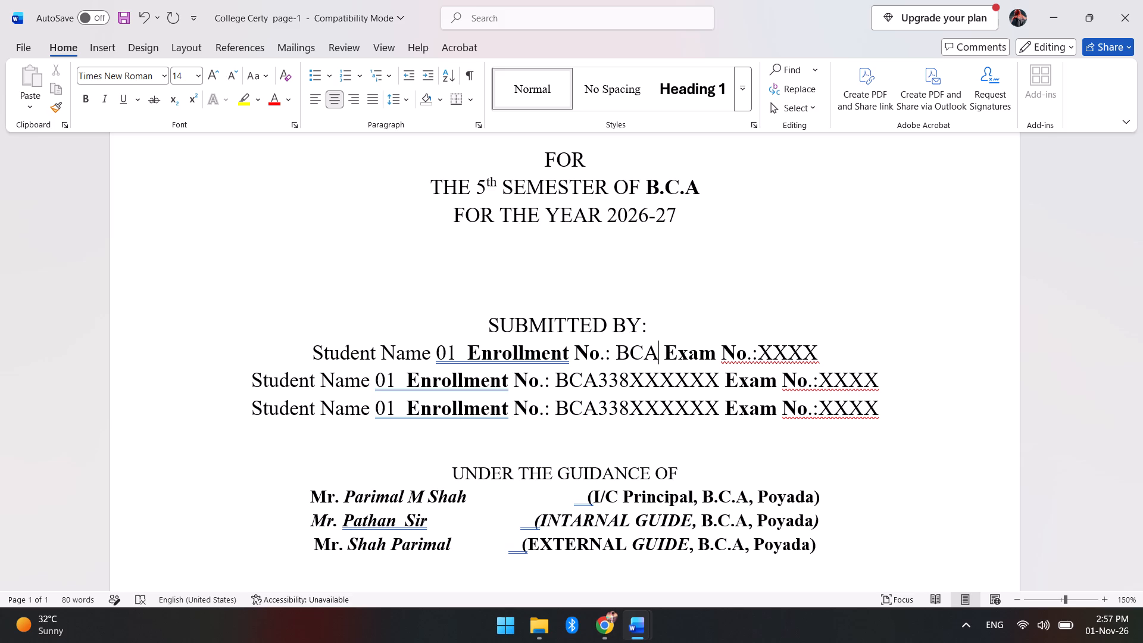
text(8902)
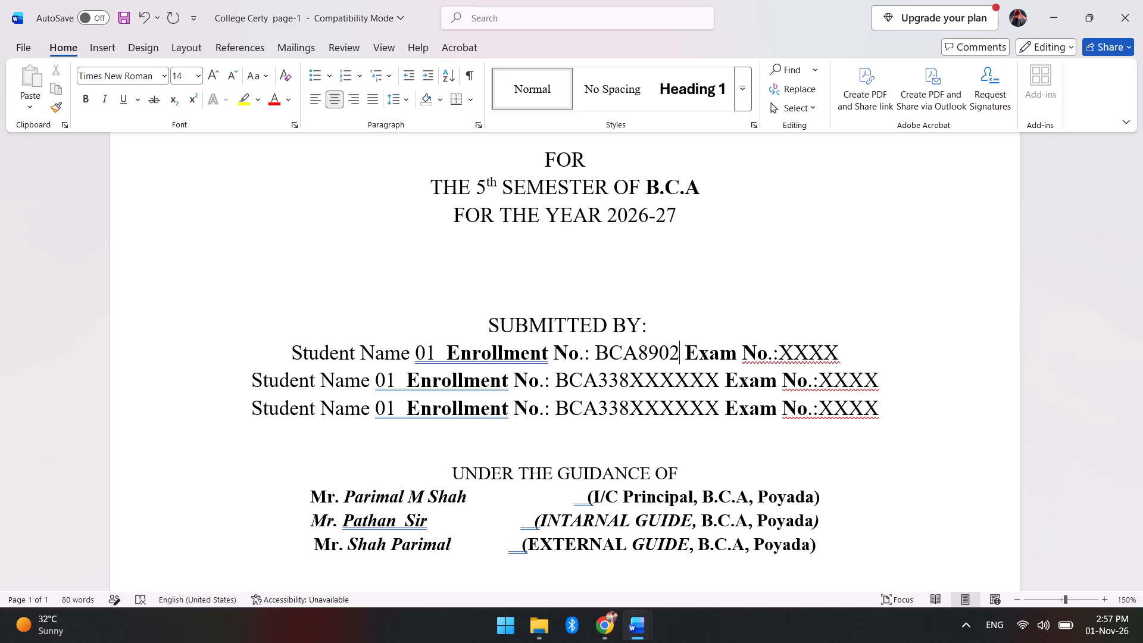
click(721, 357)
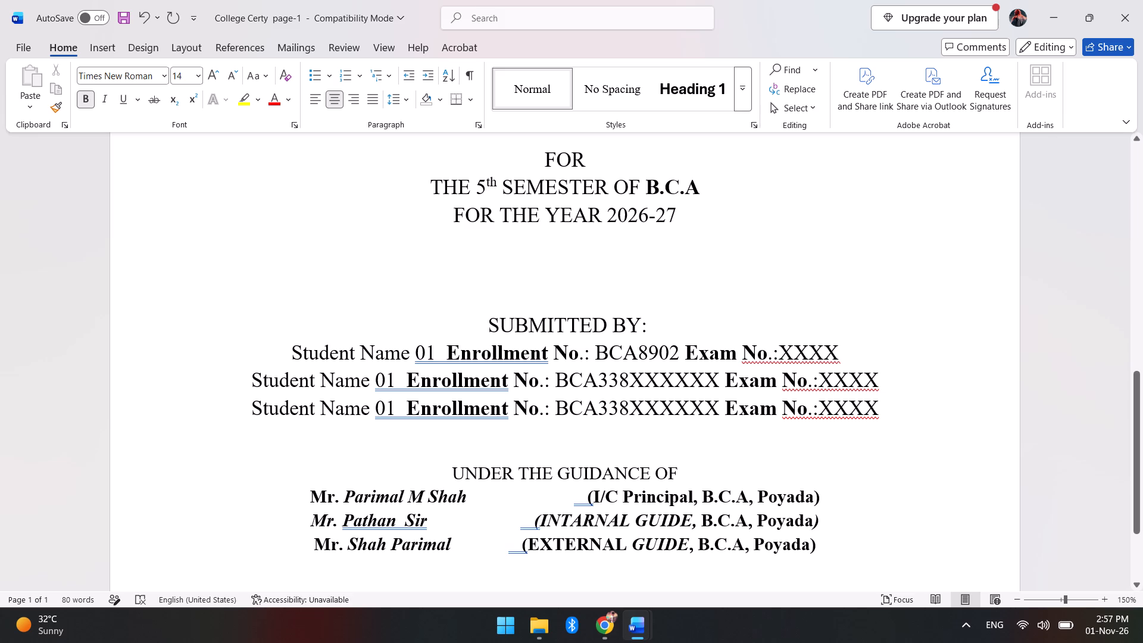
key(Left)
key(Left)
key(Left)
key(Left)
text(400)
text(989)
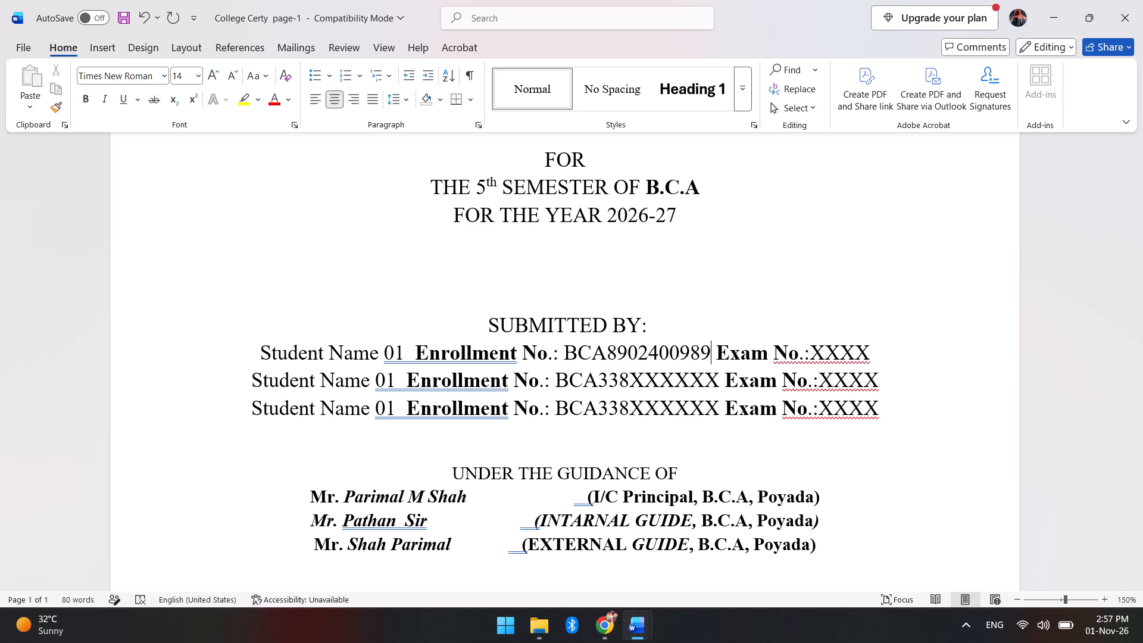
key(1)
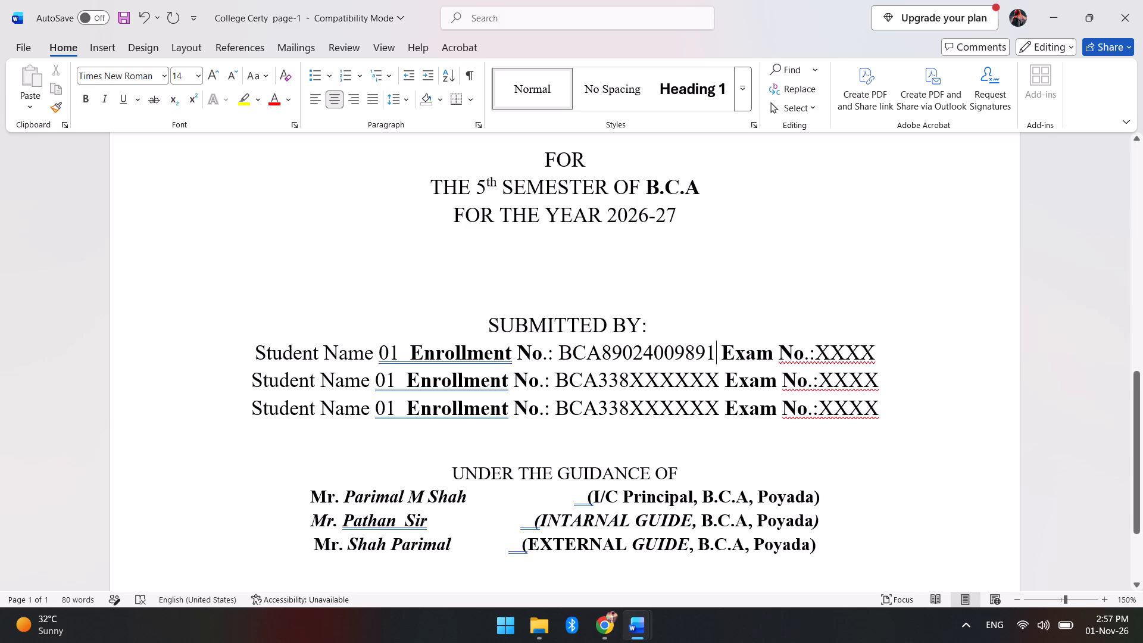
Renumber the second student line from the duplicate label to Student Name 02.
click(391, 387)
key(BackSpace)
key(2)
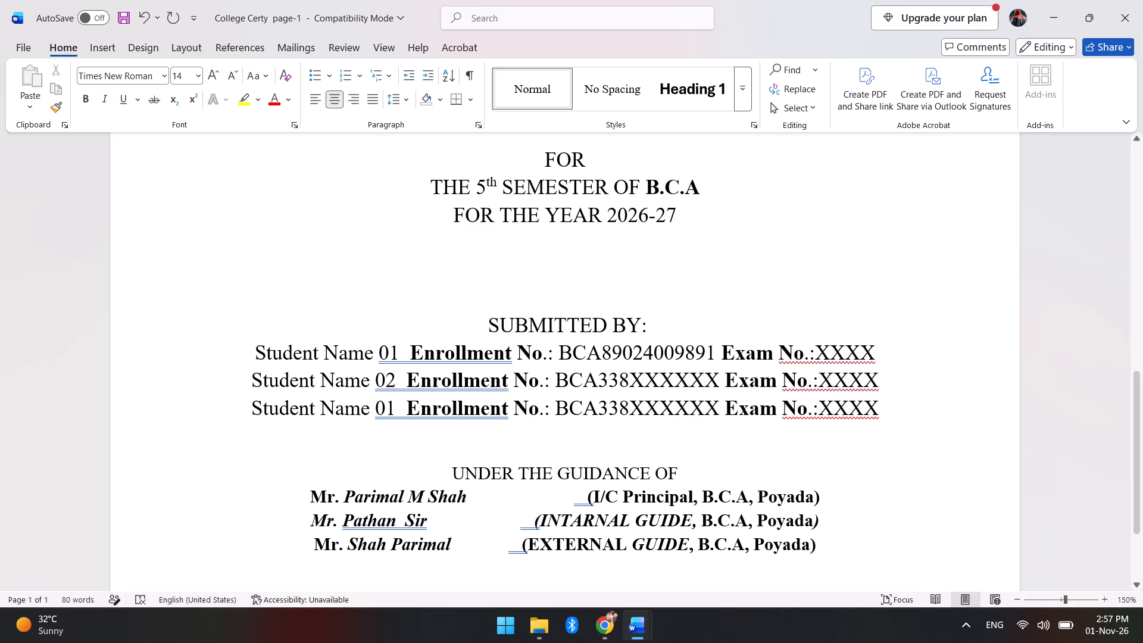
Replace the XXXX placeholder on the first student's line with that student's four-digit exam number.
click(872, 358)
key(BackSpace)
key(BackSpace)
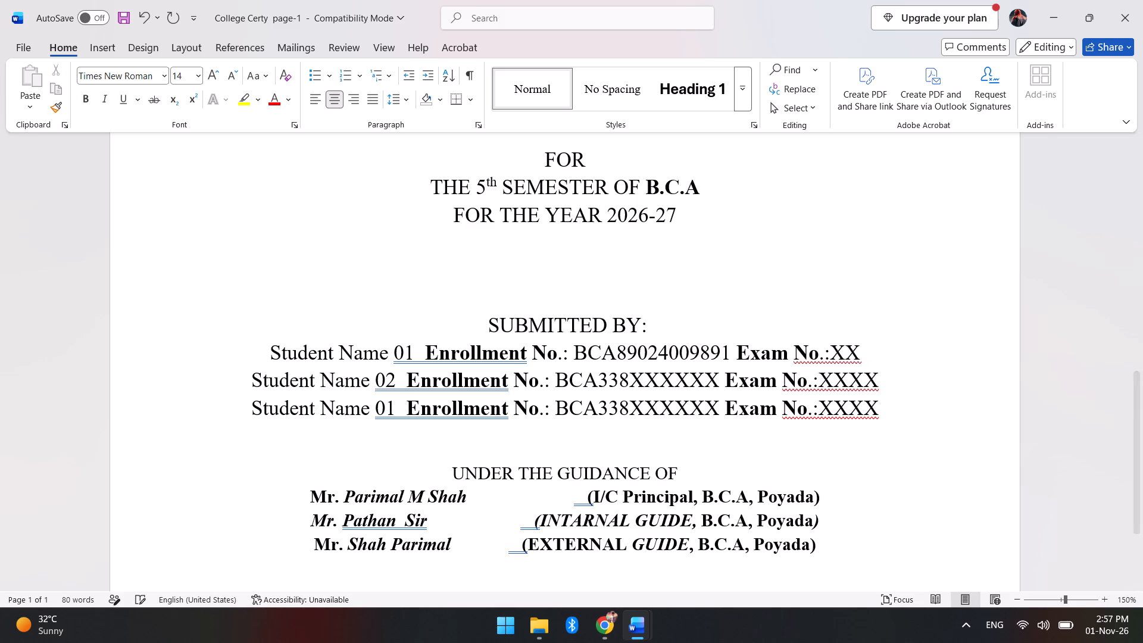
key(BackSpace)
key(BackSpace)
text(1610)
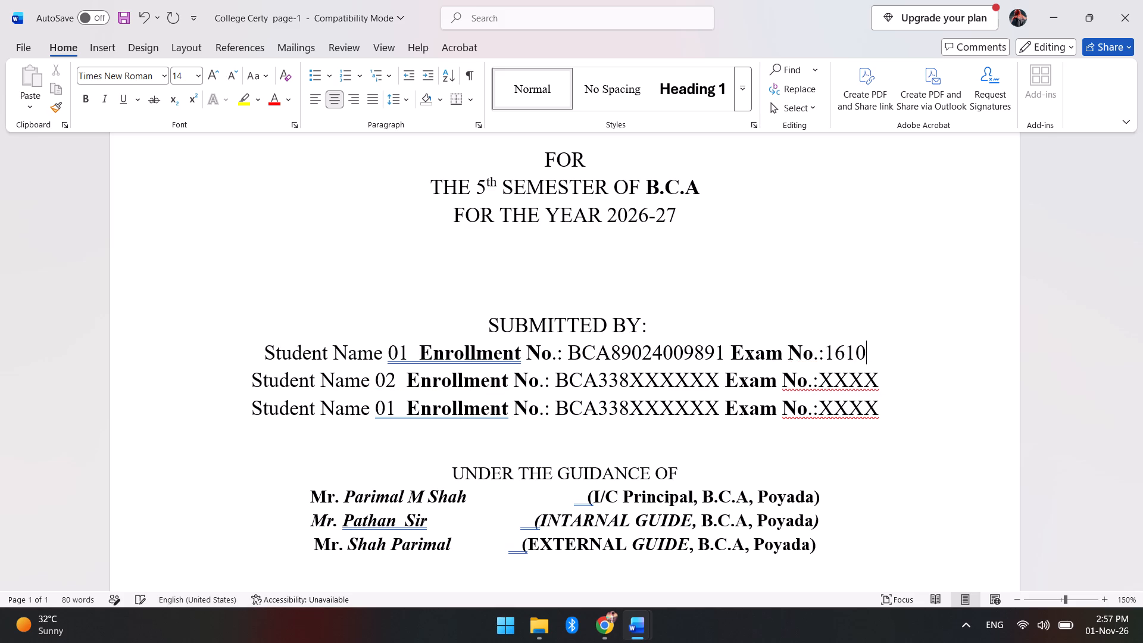
Clear the 338XXXXXX placeholder from the second student's enrollment number, keeping the BCA prefix.
click(716, 388)
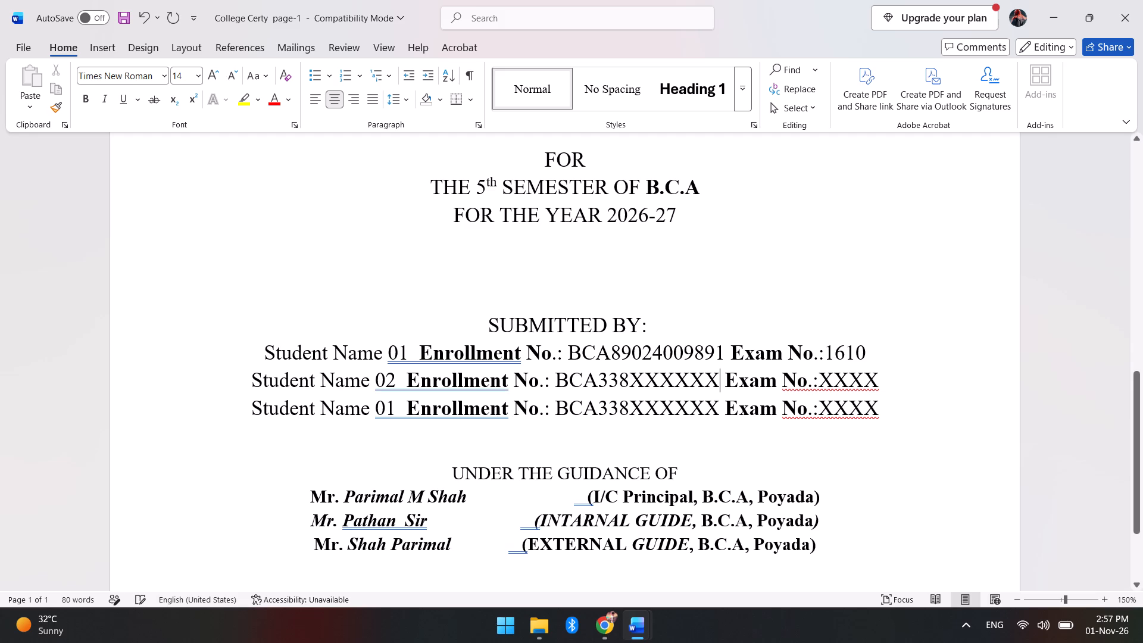
key(BackSpace)
key(BackSpace)
key(BackSpace)
key(BackSpace)
key(BackSpace)
key(BackSpace)
key(BackSpace)
key(BackSpace)
key(BackSpace)
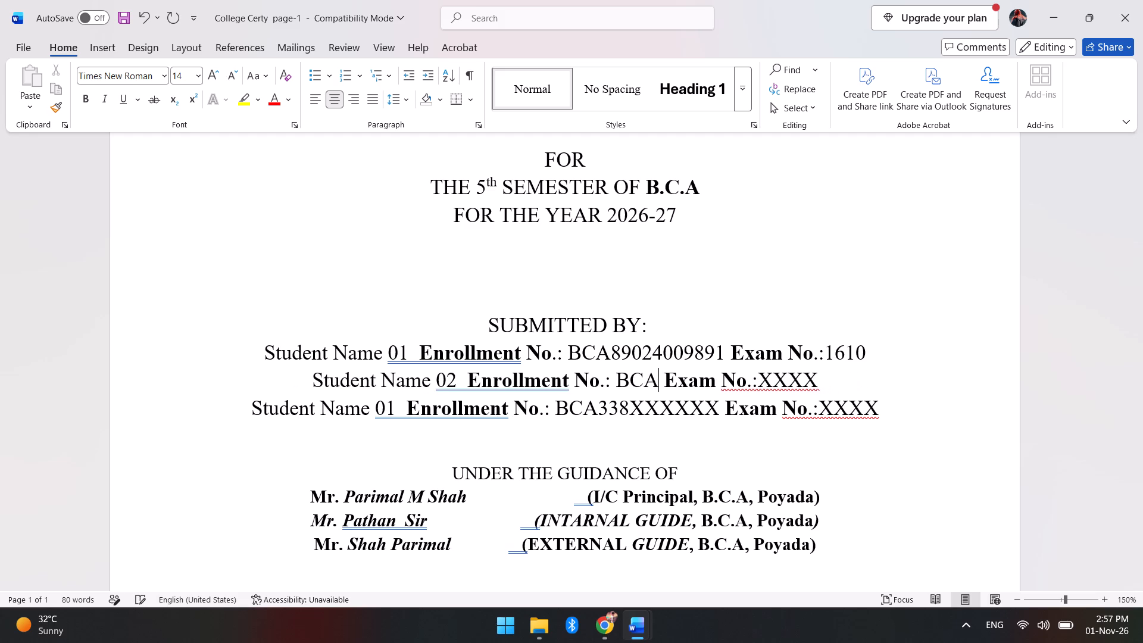
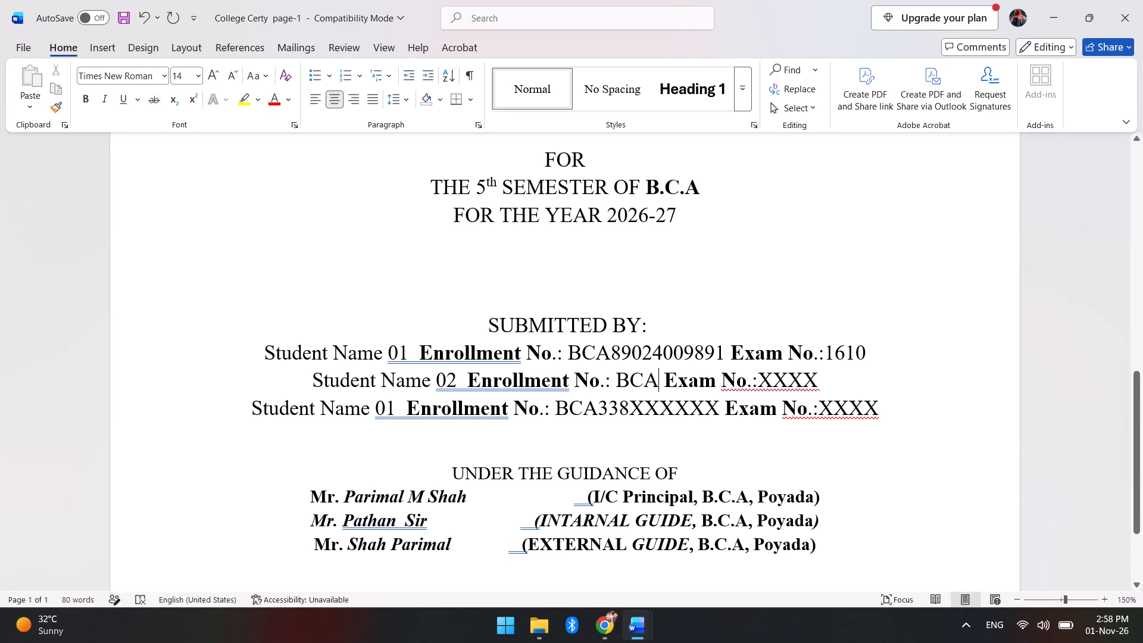
Replace the second student's label ending with "Name:" and enter that student's full name after the colon.
click(457, 378)
key(BackSpace)
key(BackSpace)
key(BackSpace)
key(BackSpace)
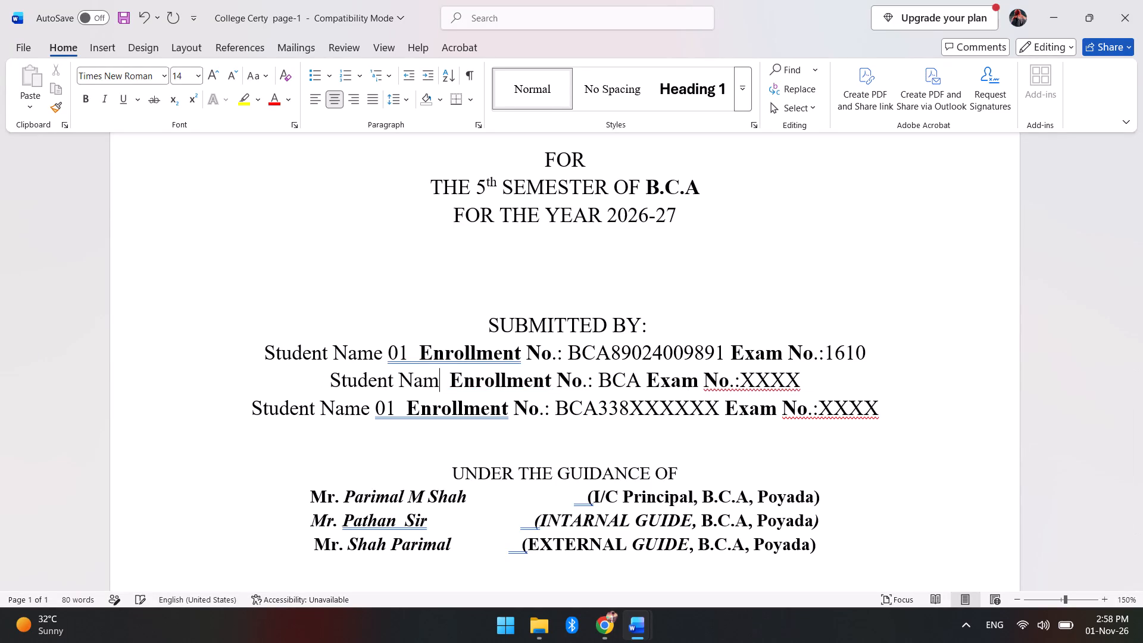
key(BackSpace)
key(BackSpace)
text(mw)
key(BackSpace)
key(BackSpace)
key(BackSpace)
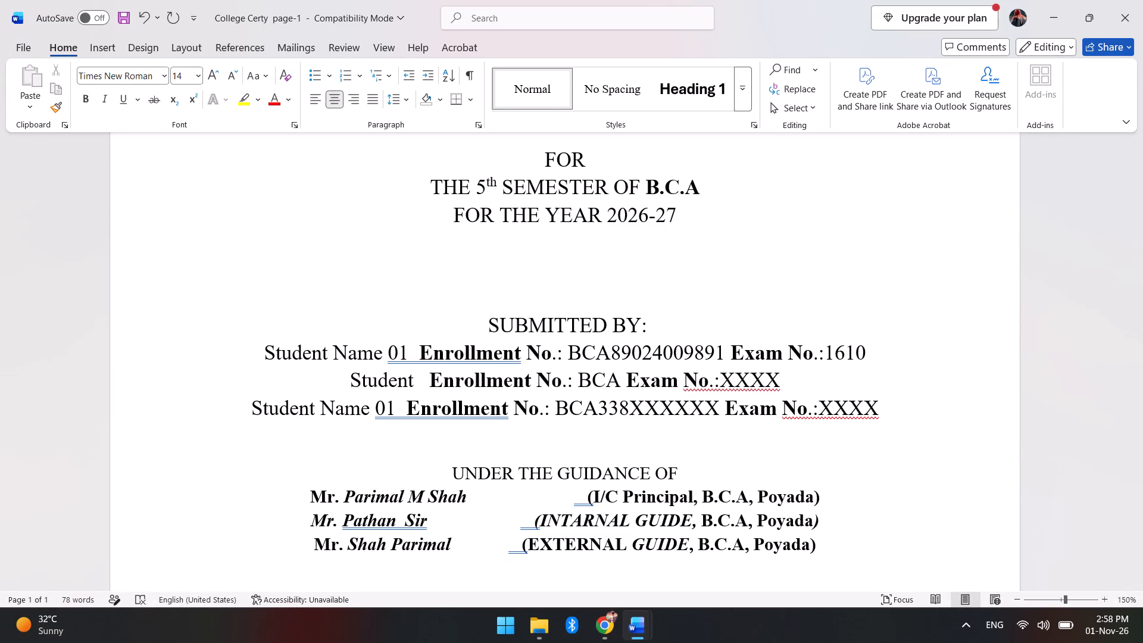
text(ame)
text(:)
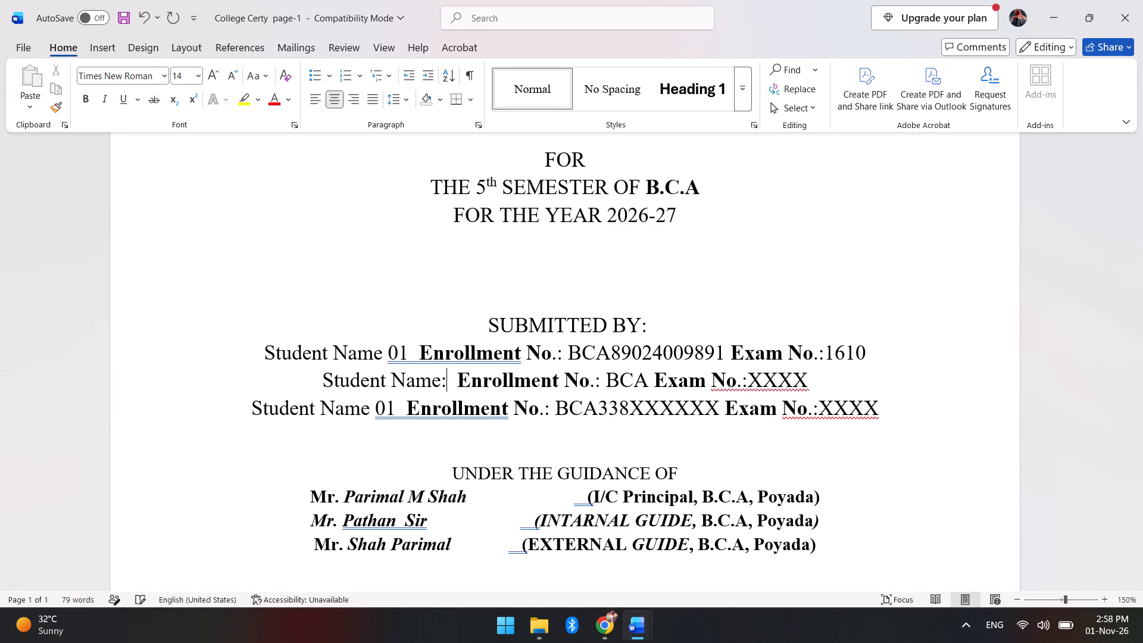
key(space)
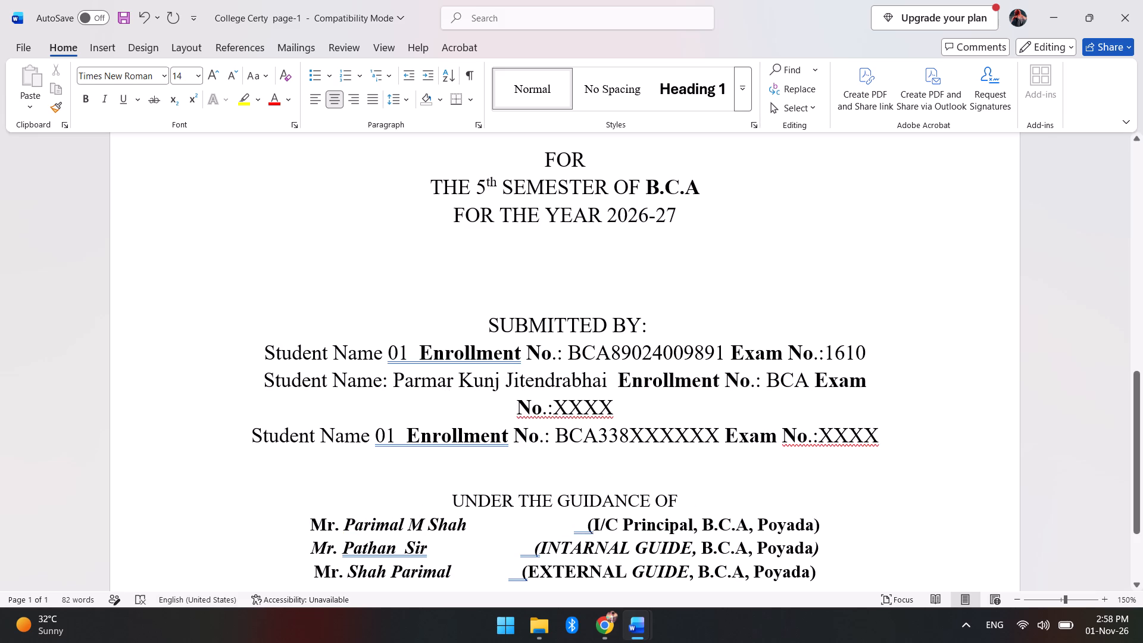
Add a colon after Student Name 01 and enter the first student's full name.
click(402, 357)
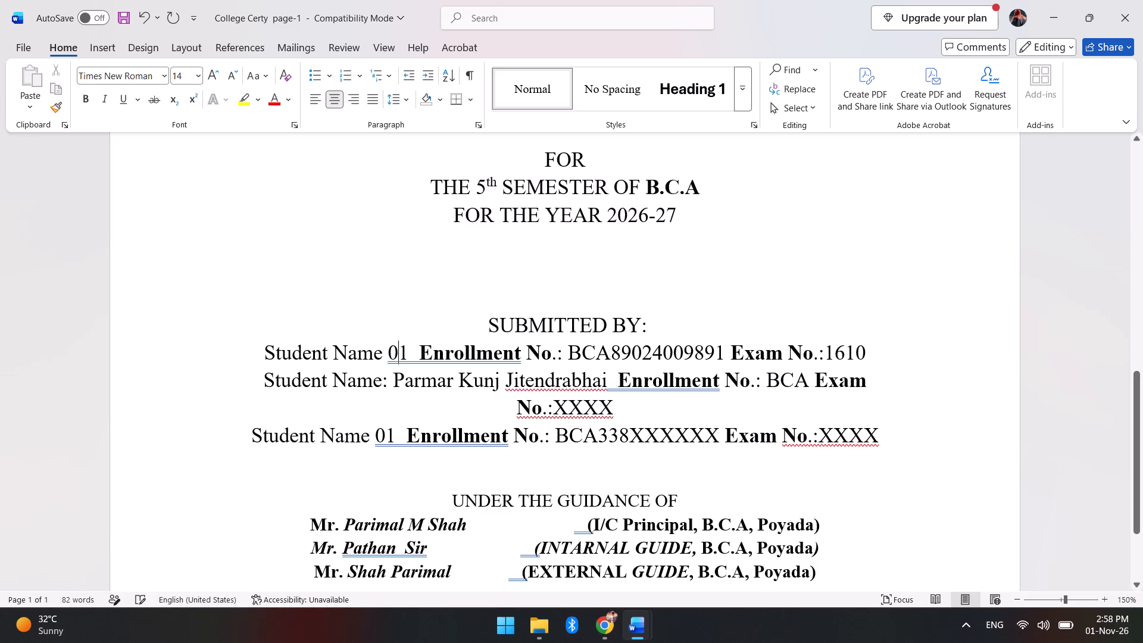
click(409, 354)
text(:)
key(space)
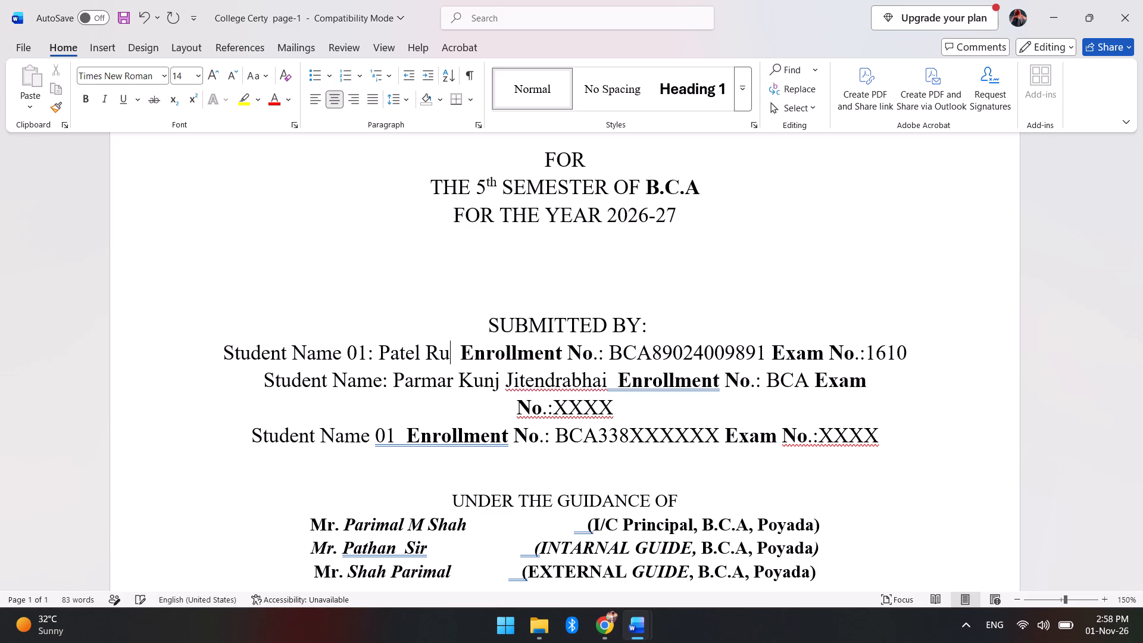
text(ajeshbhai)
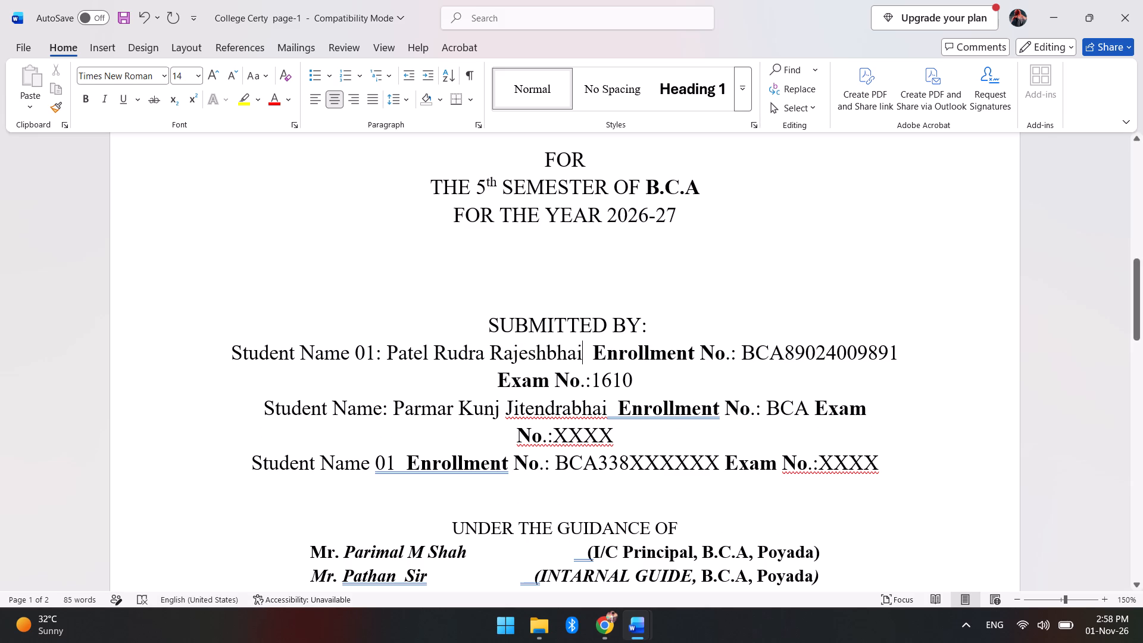
Replace the XXXX placeholder on the second student's line with that student's four-digit exam number.
scroll(479, 432, right, 1)
click(611, 372)
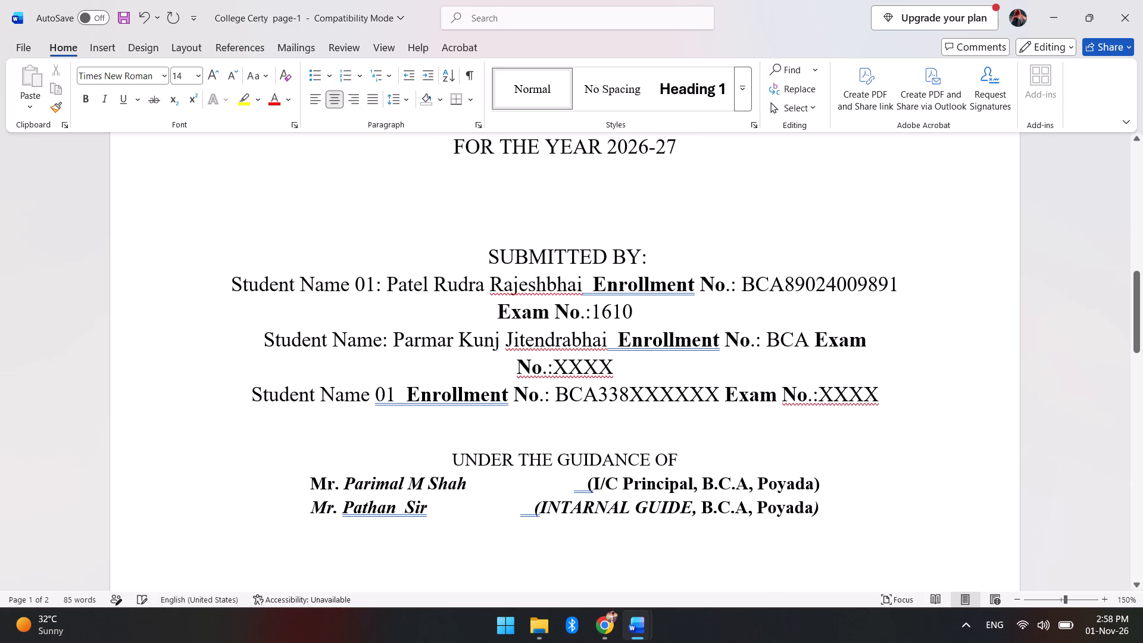
key(BackSpace)
key(BackSpace)
key(BackSpace)
key(BackSpace)
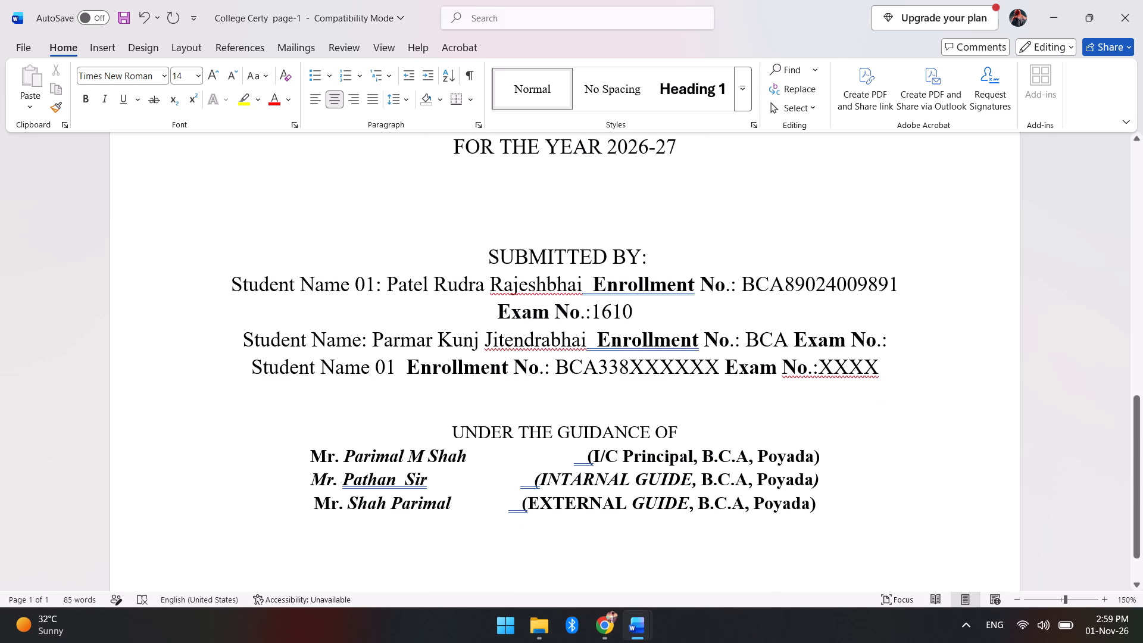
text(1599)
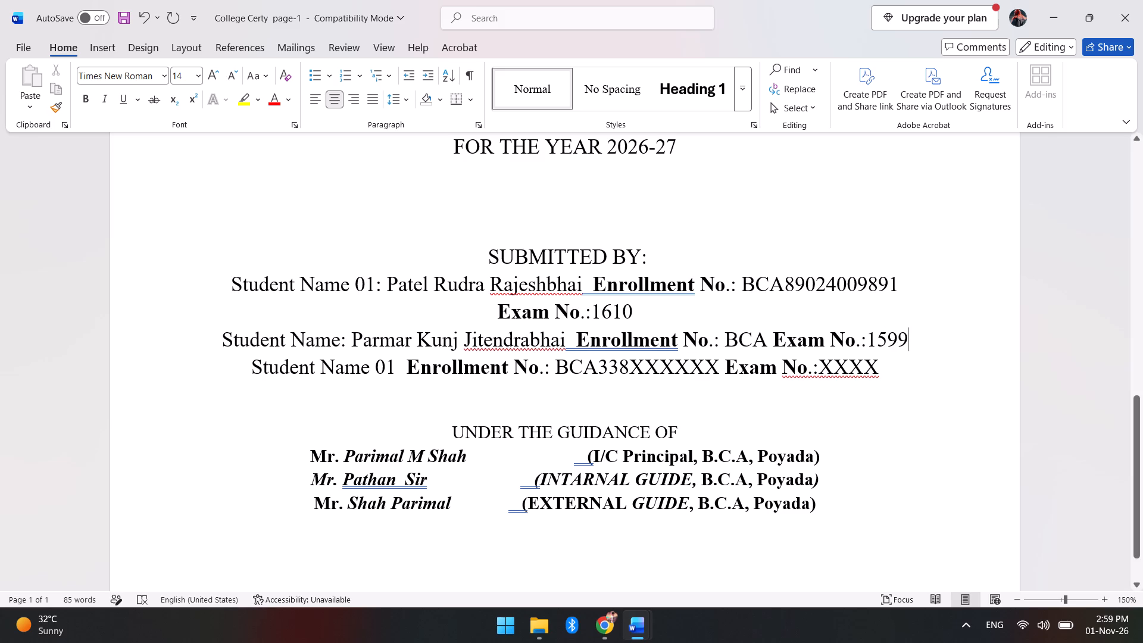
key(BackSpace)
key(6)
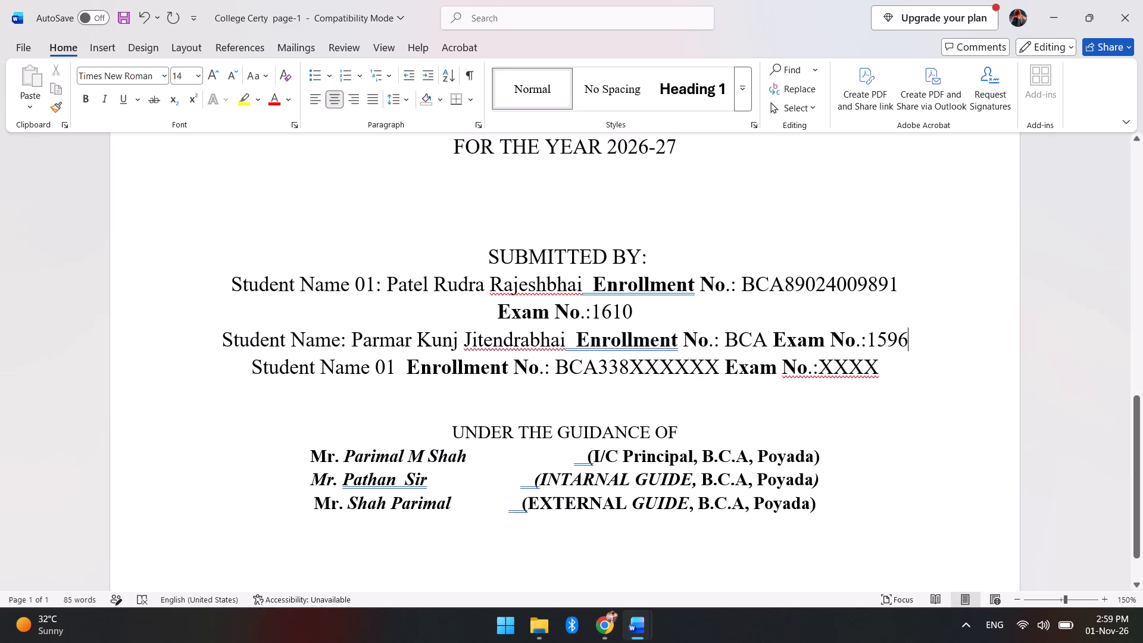
Enter the second student's enrollment digits after the BCA prefix.
click(767, 344)
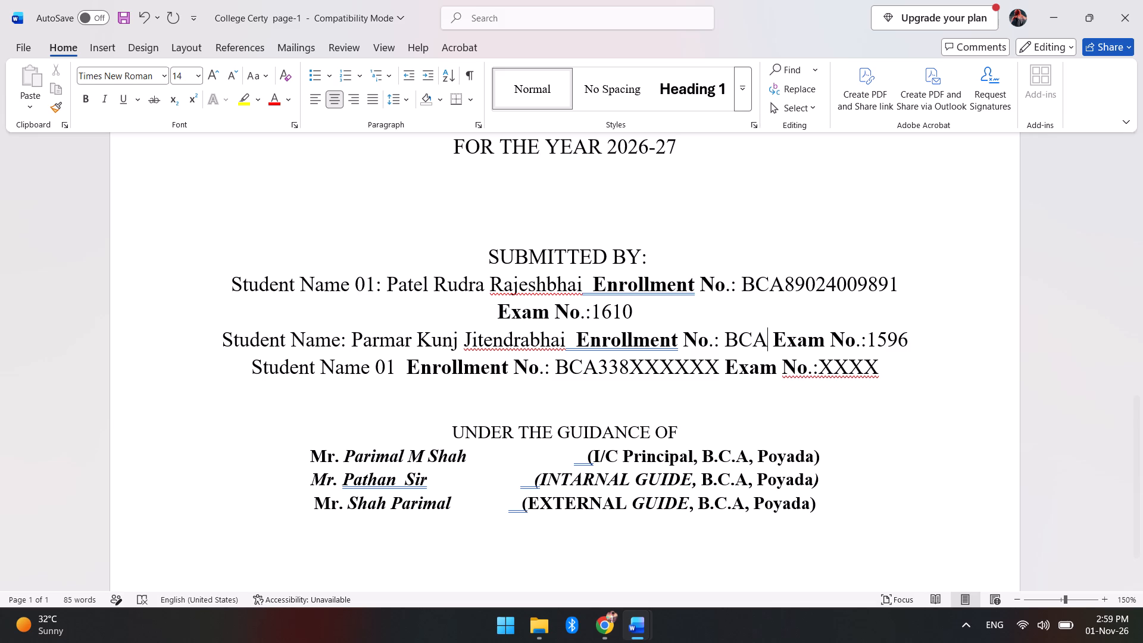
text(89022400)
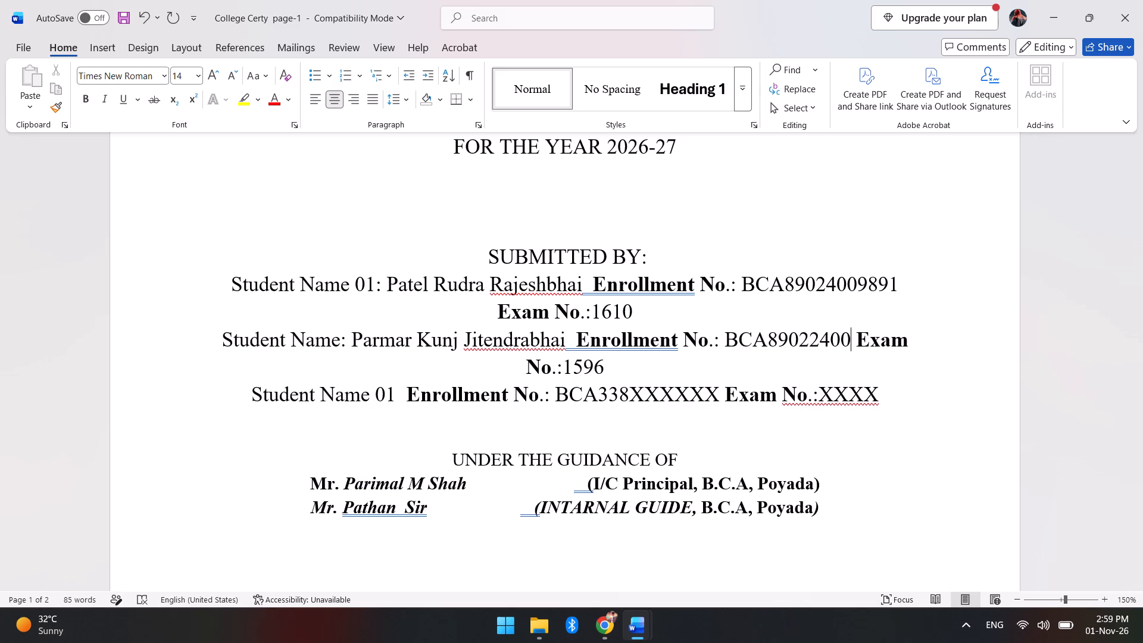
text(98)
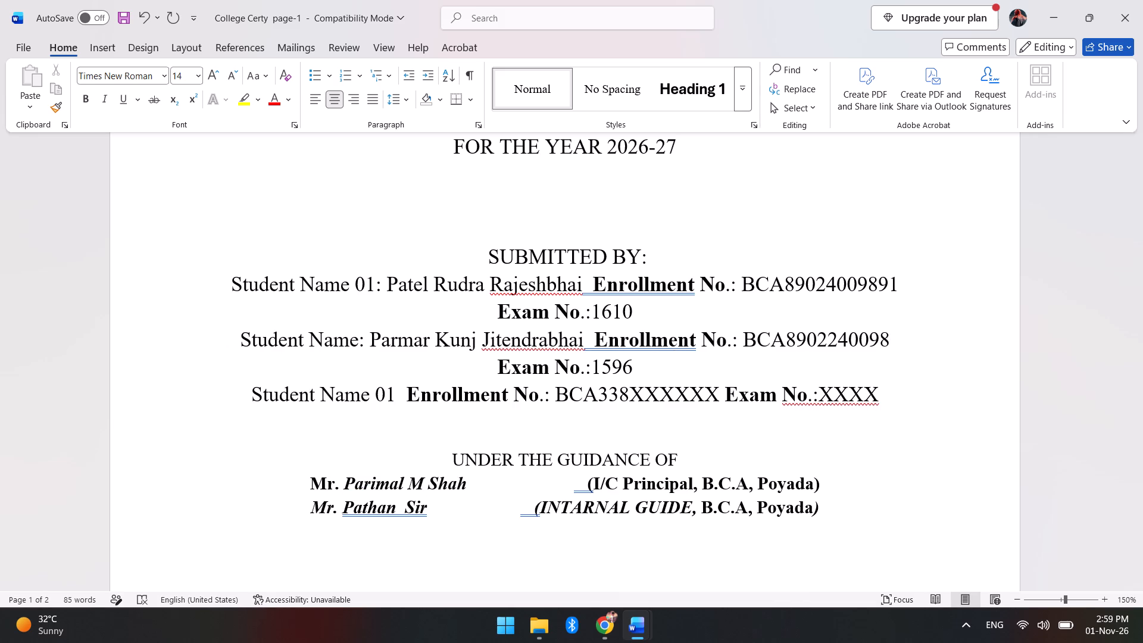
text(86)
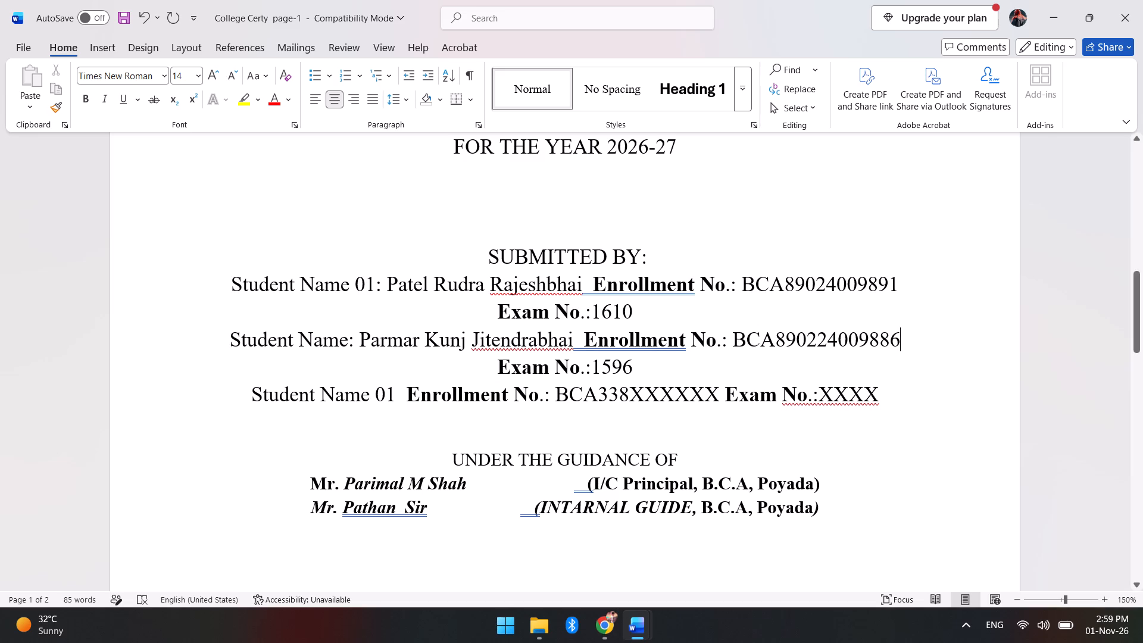
Renumber the third student line's duplicate label as Student Name 03 and add a colon after it.
scroll(681, 409, down, 1)
click(395, 344)
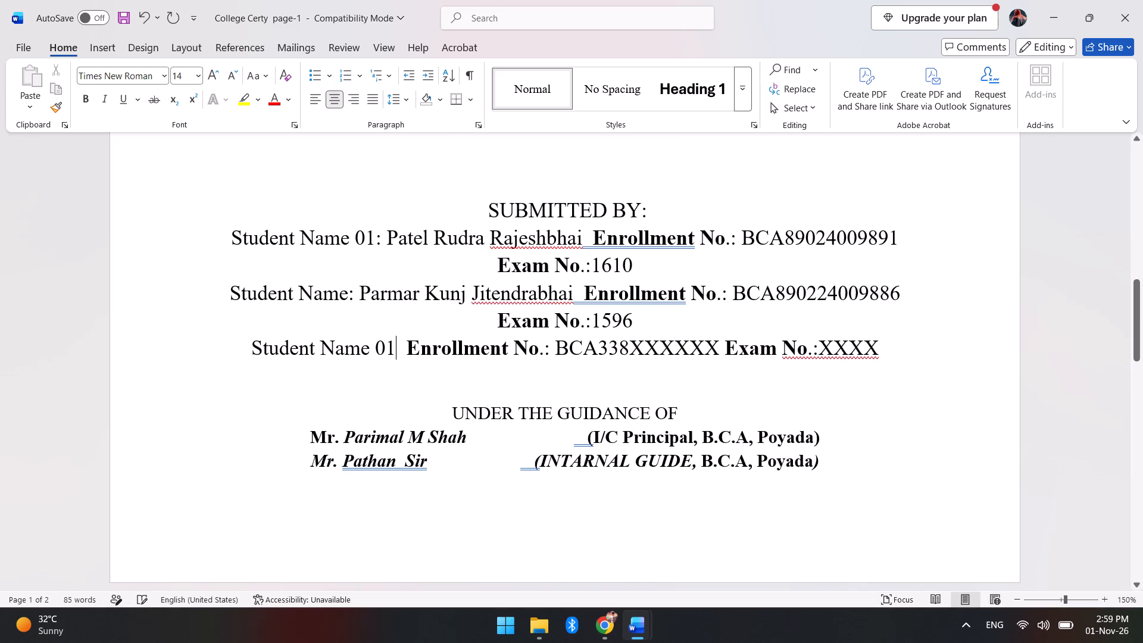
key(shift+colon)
key(Up)
key(Left)
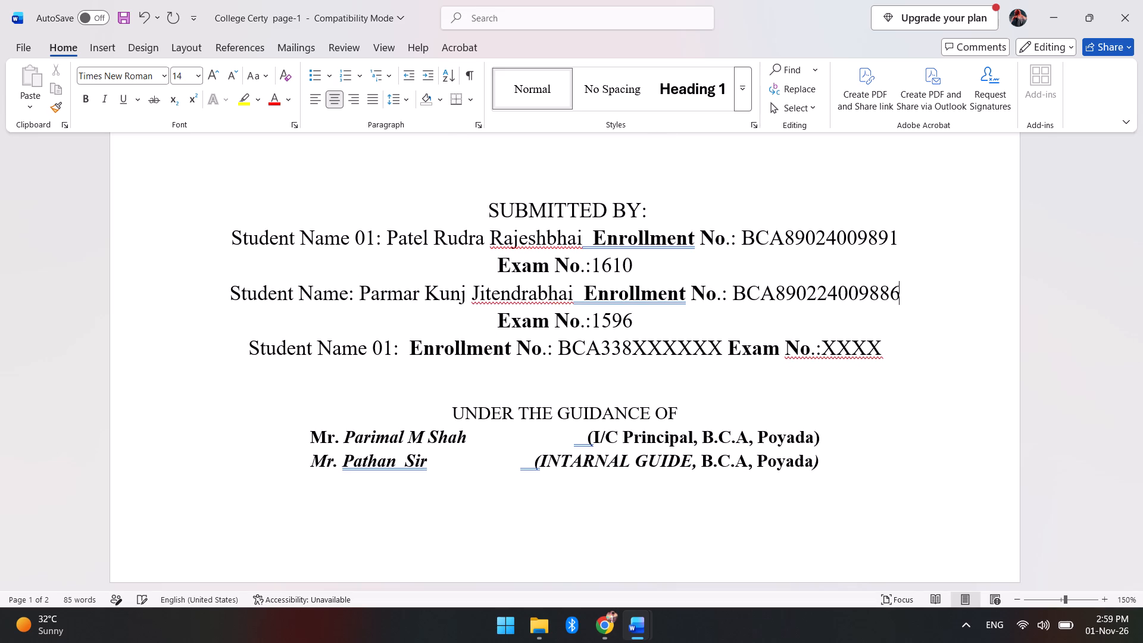
key(Left)
click(389, 355)
key(BackSpace)
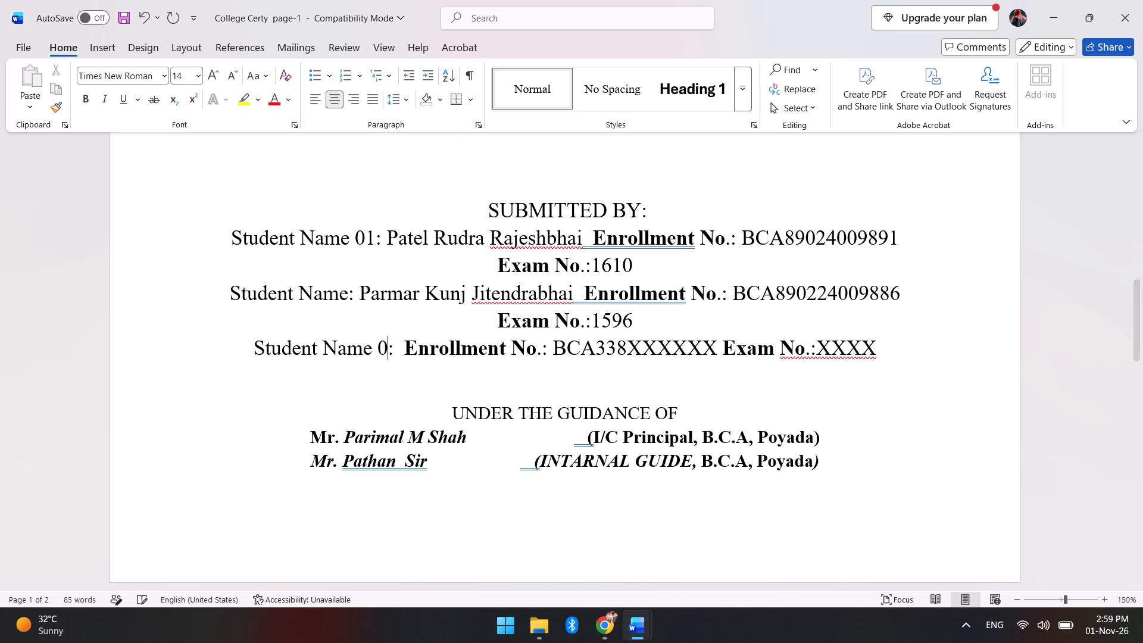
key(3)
Enter the third student's full name directly after the colon of Student Name 03, without a space.
click(401, 356)
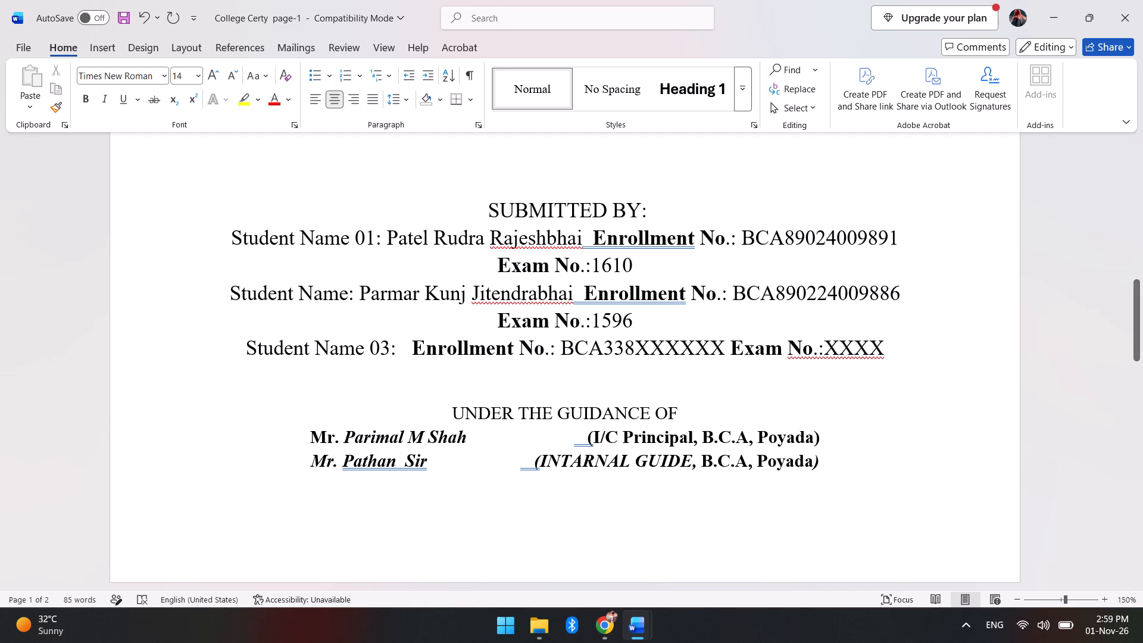
key(BackSpace)
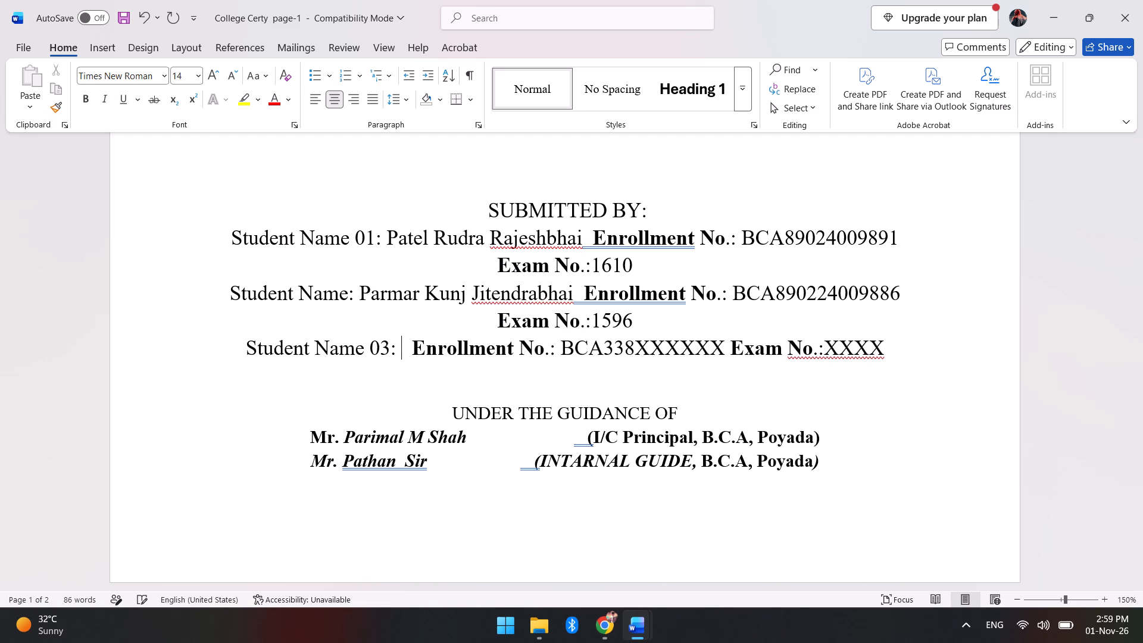
key(BackSpace)
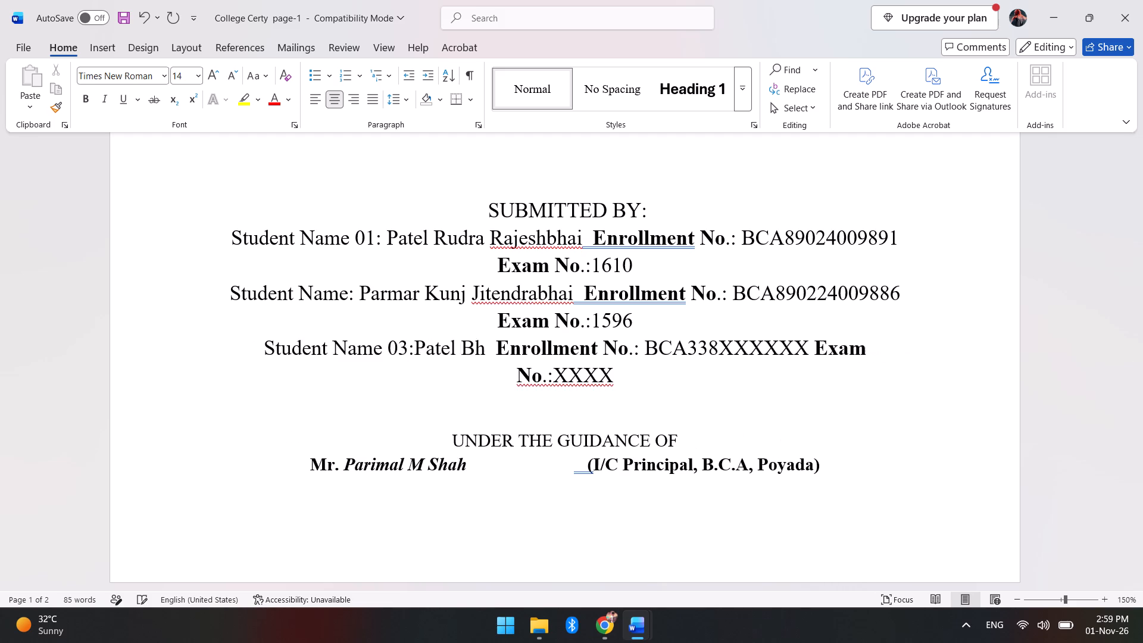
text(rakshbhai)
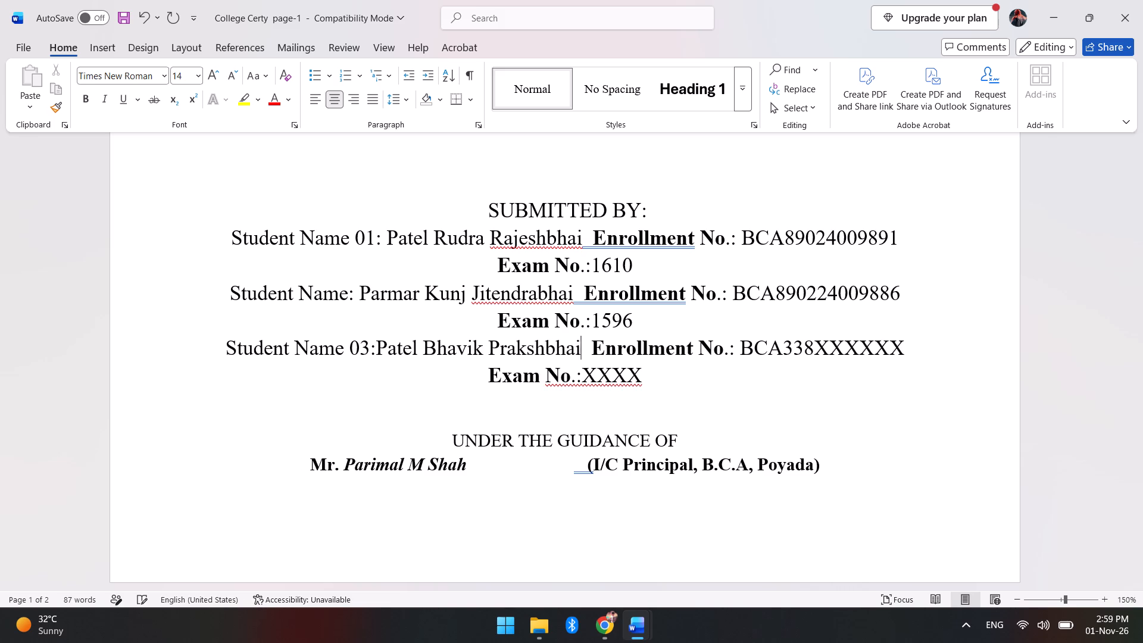
Insert the number 02 before the colon in the second student's name label.
click(371, 244)
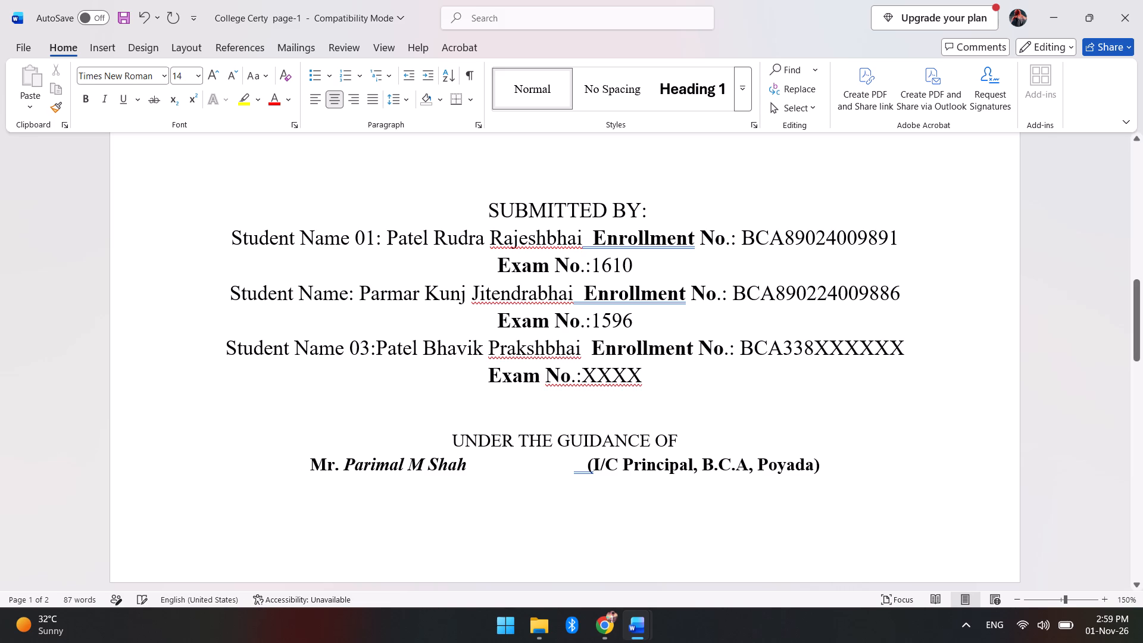
click(349, 301)
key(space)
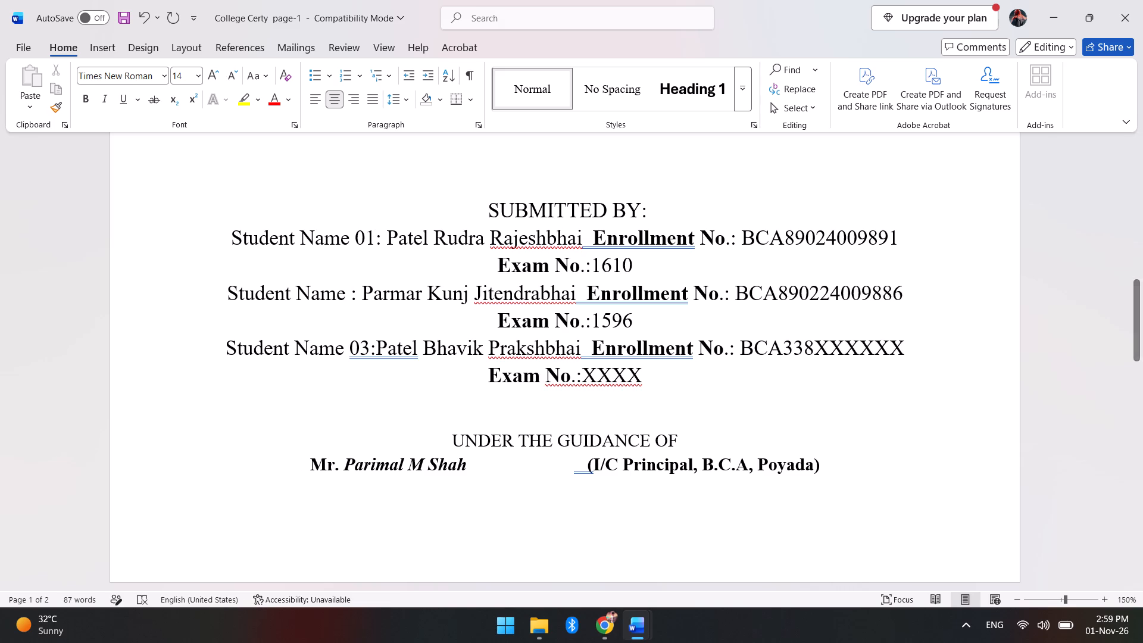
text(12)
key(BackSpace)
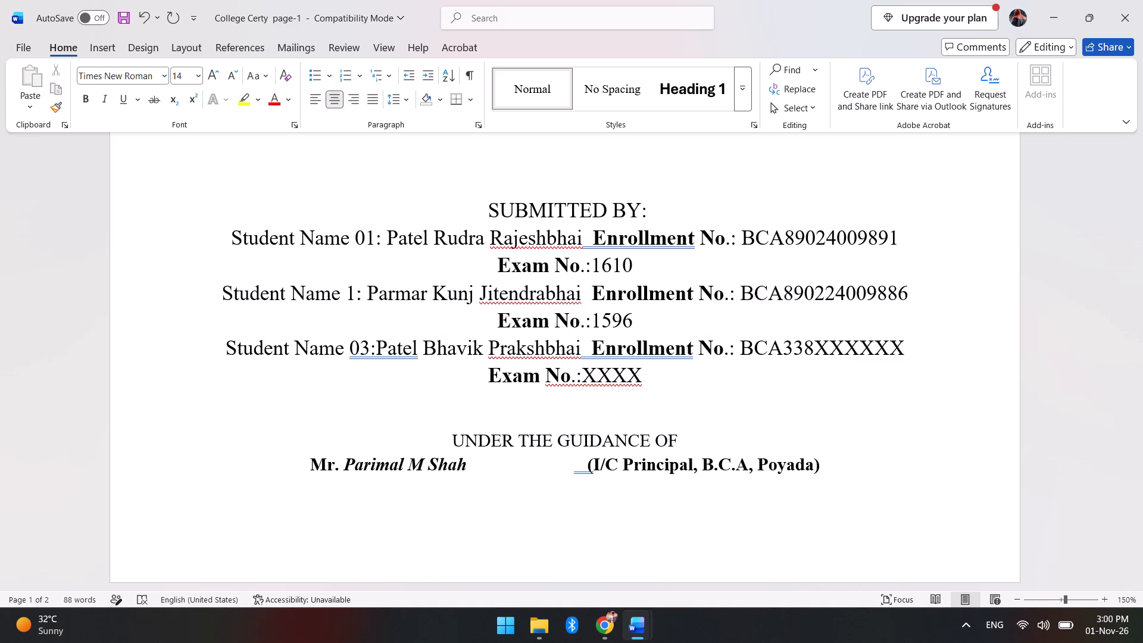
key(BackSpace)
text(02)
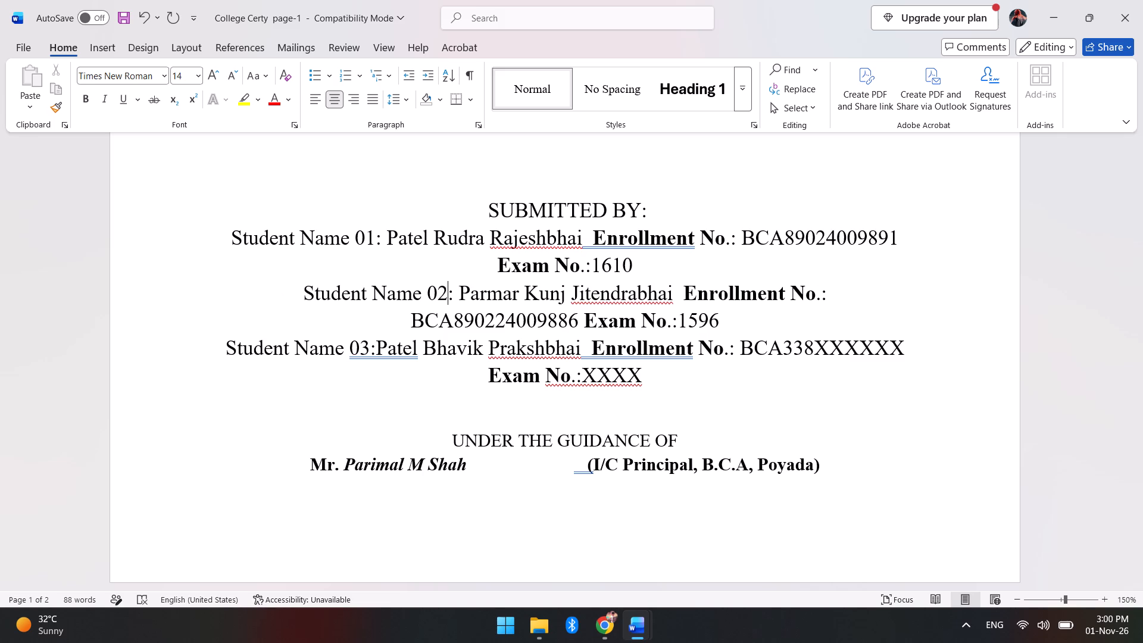
Replace the XXXX placeholder on the third student's line with that student's four-digit exam number.
scroll(349, 301, down, 1)
scroll(431, 271, up, 1)
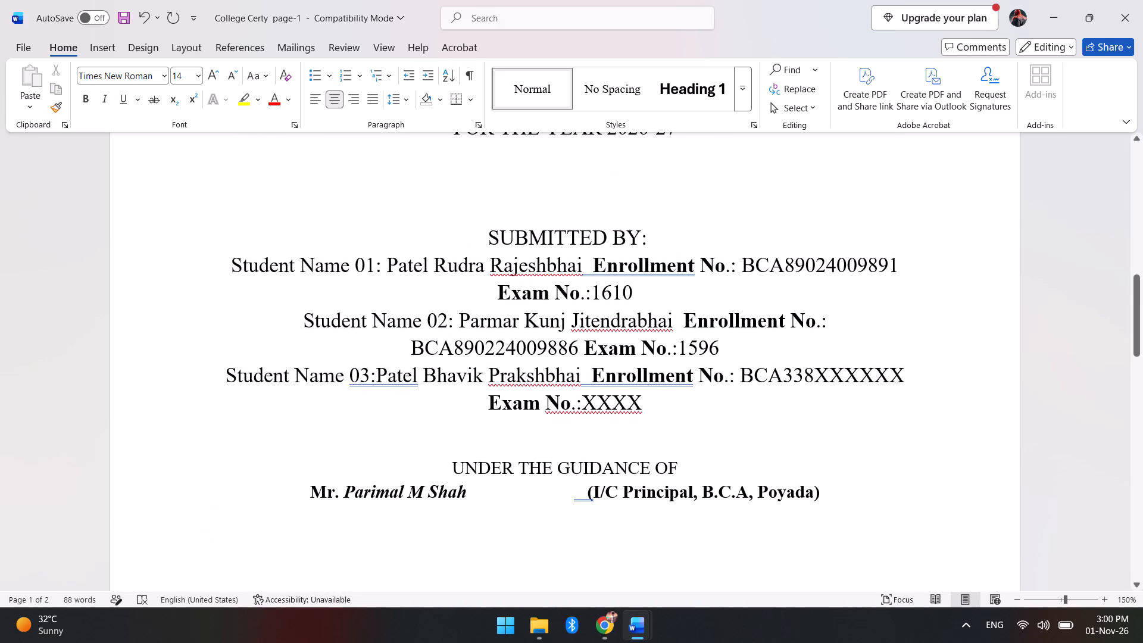
scroll(466, 317, right, 1)
click(644, 400)
key(BackSpace)
key(BackSpace)
key(BackSpace)
key(BackSpace)
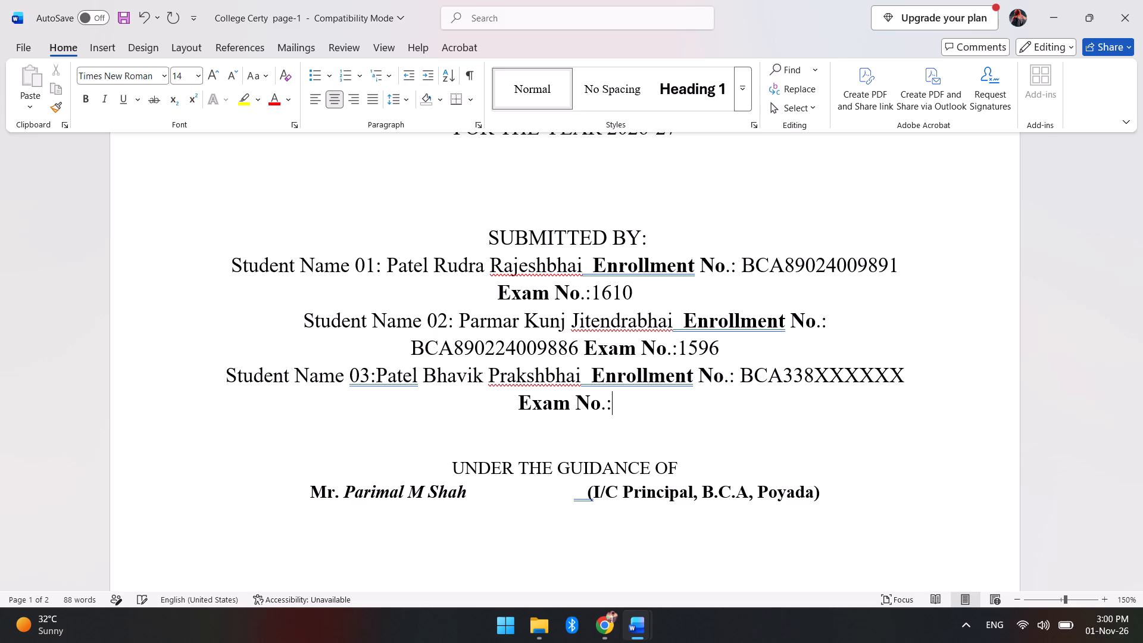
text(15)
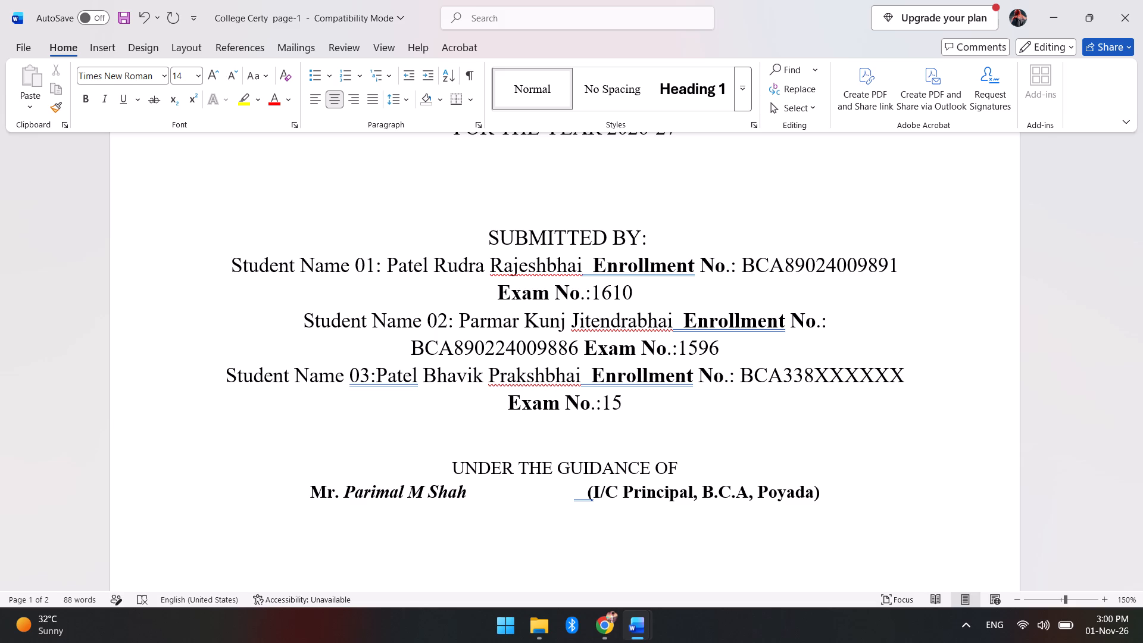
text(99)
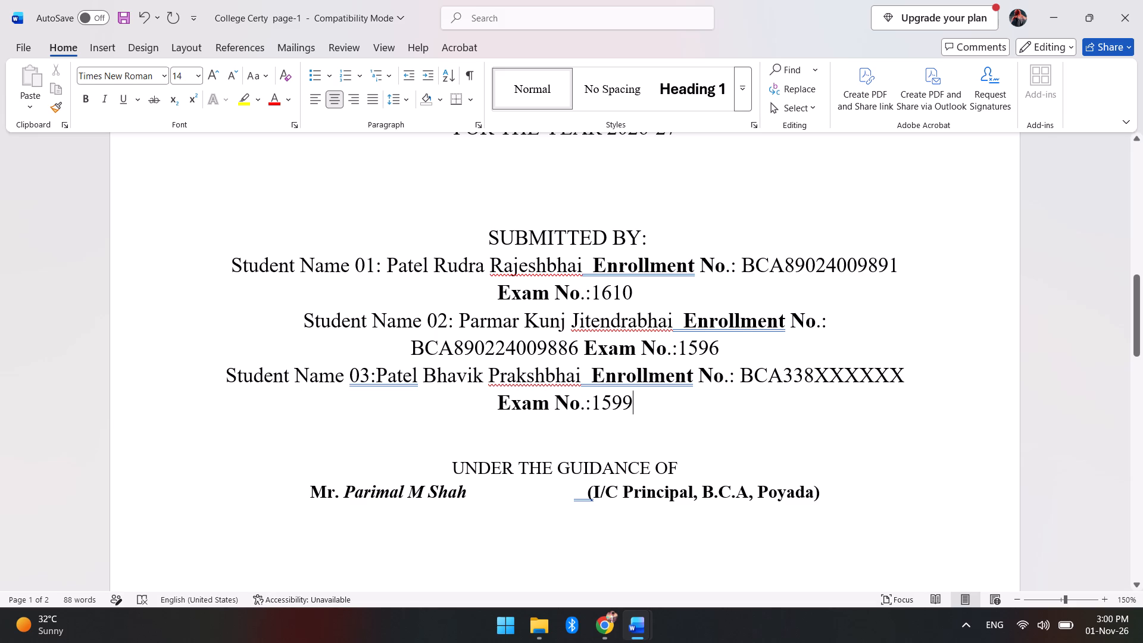
Correct the spelling of the last word in the third student's name by inserting the missing letter a.
click(530, 373)
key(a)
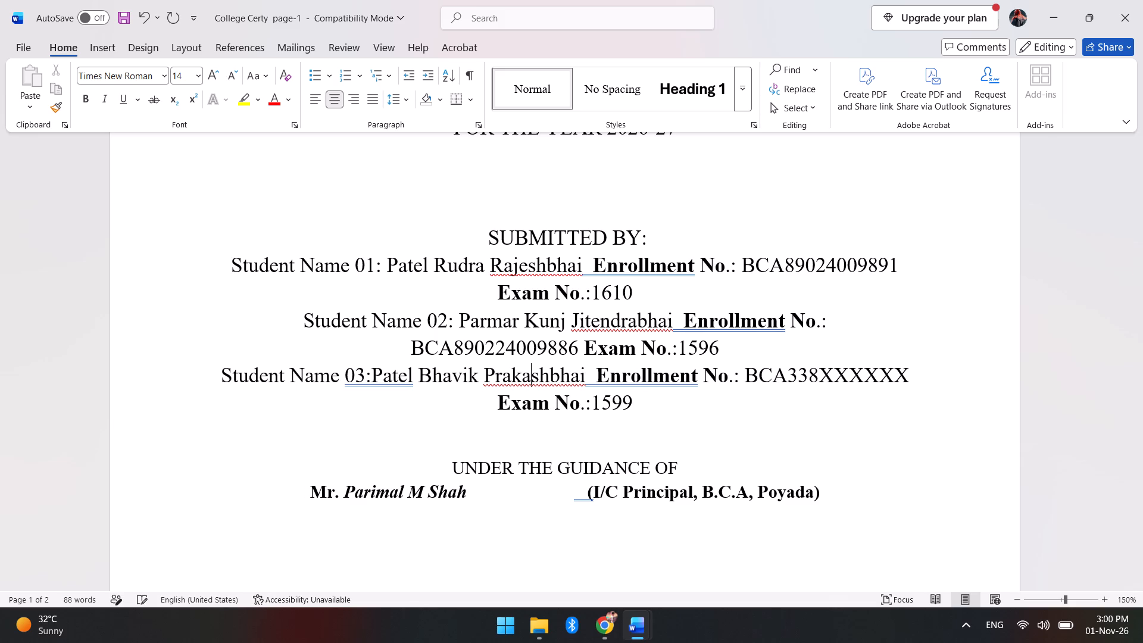
Apply the suggested grammar correction for the extra space before Enrollment on the third student's line.
right_click(613, 380)
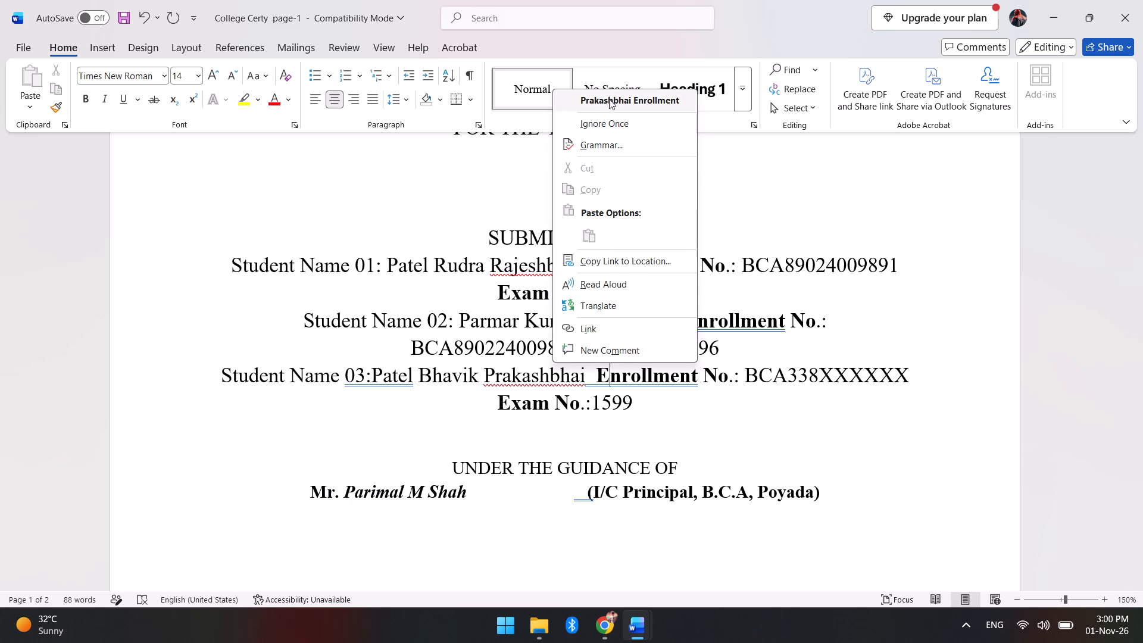
click(609, 99)
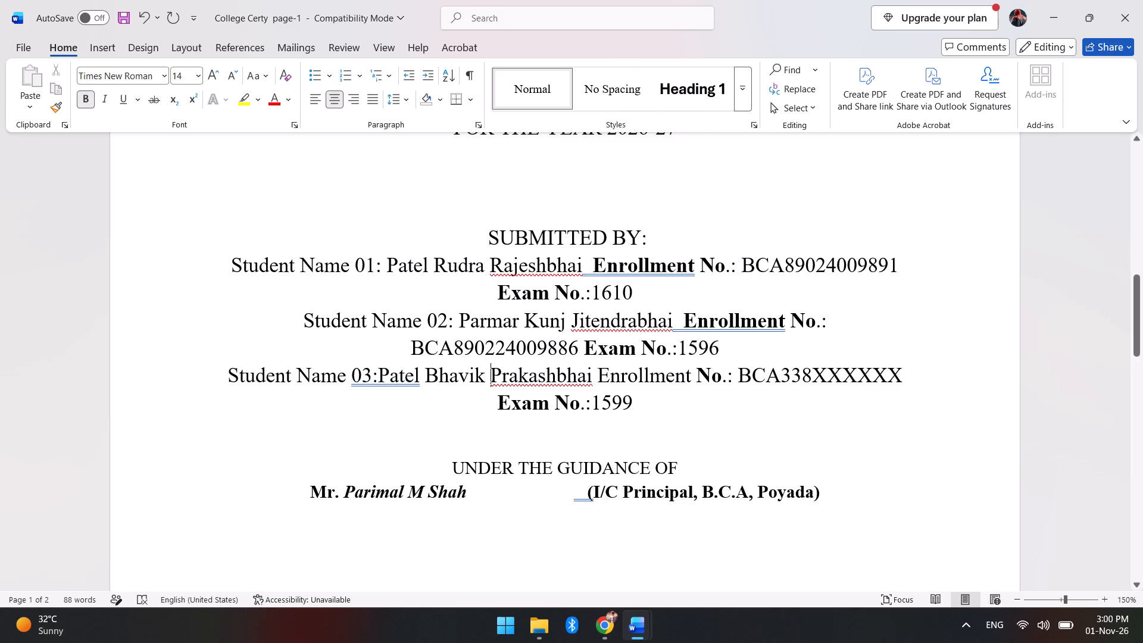
Apply the suggested correction that adds the missing space after the colon in the Student Name 03 label.
right_click(389, 378)
click(333, 99)
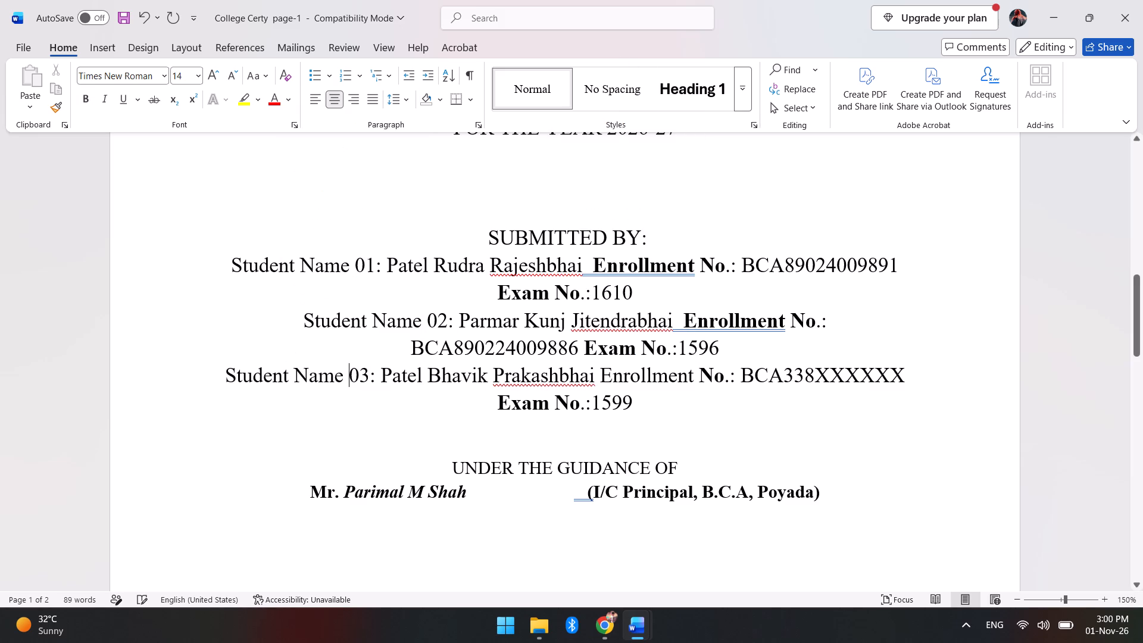
Apply the suggested grammar correction for the extra space before Enrollment on the second student's line.
right_click(717, 322)
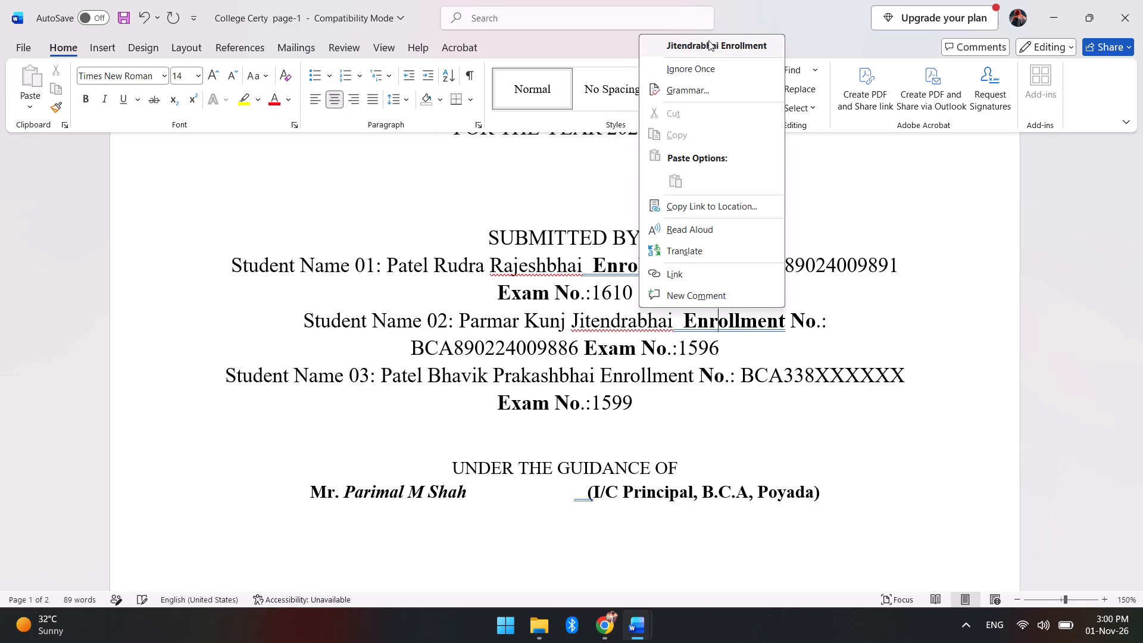
click(708, 40)
Apply the suggested grammar correction for the extra space before Enrollment on the first student's line.
drag(620, 282, 610, 272)
right_click(610, 272)
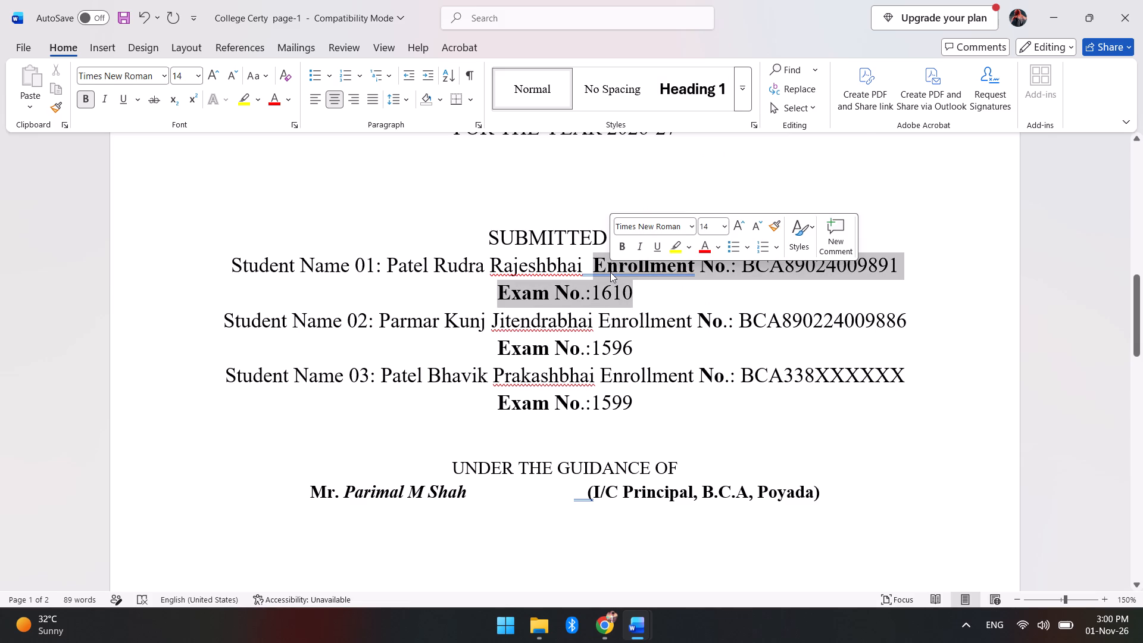
click(597, 267)
right_click(597, 267)
click(545, 261)
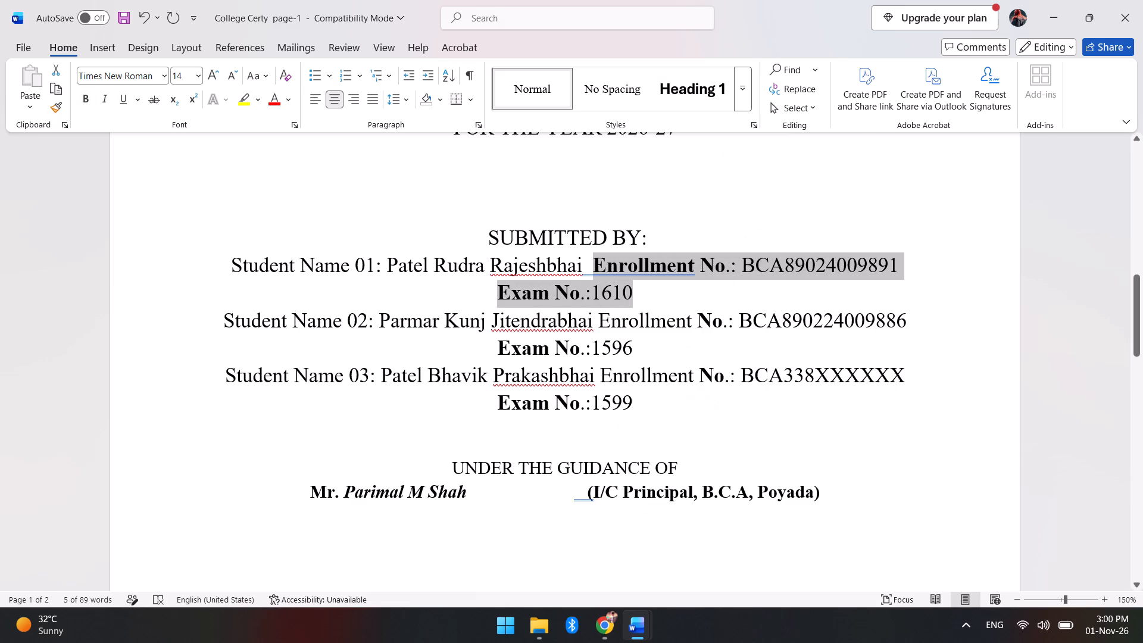
click(648, 269)
right_click(648, 269)
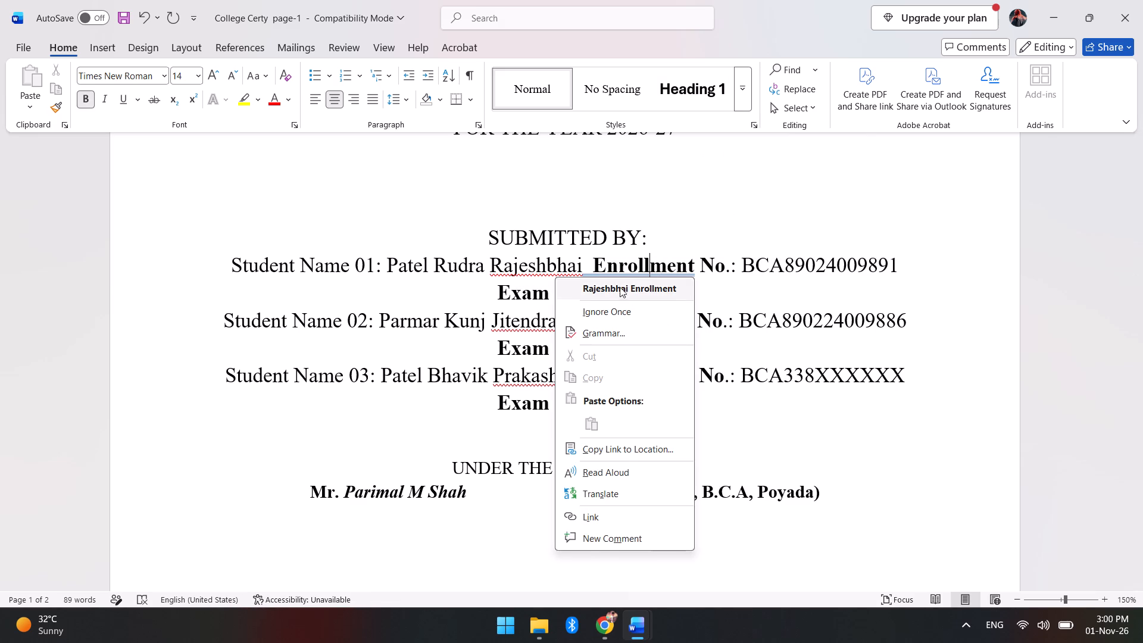
click(619, 285)
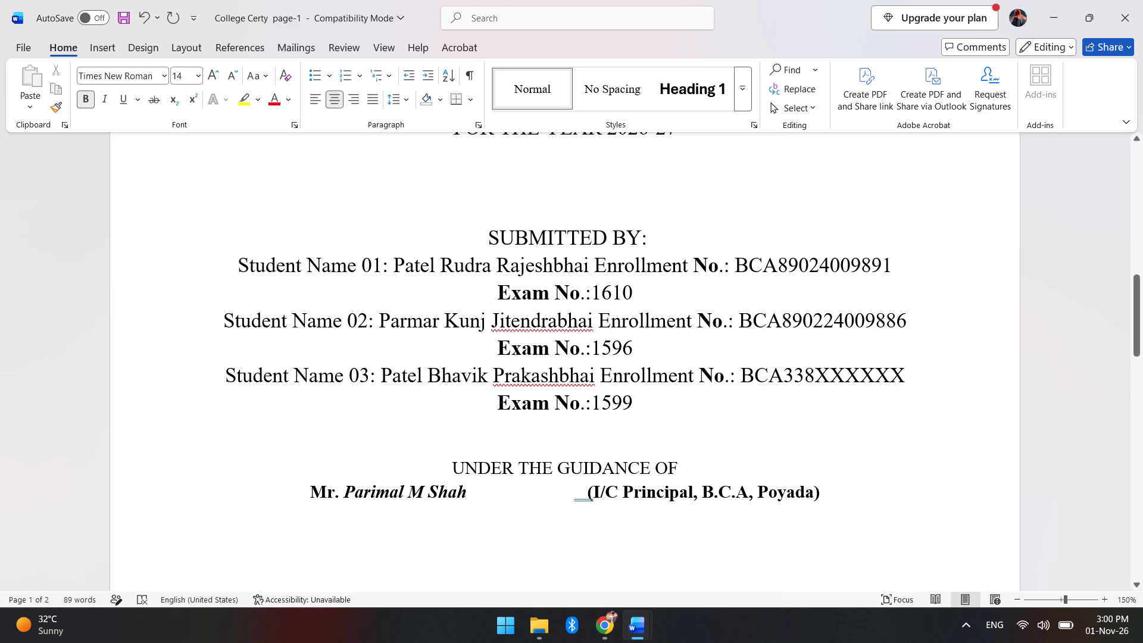
Replace the BCA338XXXXXX placeholder on the third student's line with that student's enrollment number, followed by a space before Exam No.
click(910, 382)
key(BackSpace)
key(BackSpace)
key(BackSpace)
key(BackSpace)
key(BackSpace)
key(BackSpace)
key(BackSpace)
key(BackSpace)
key(BackSpace)
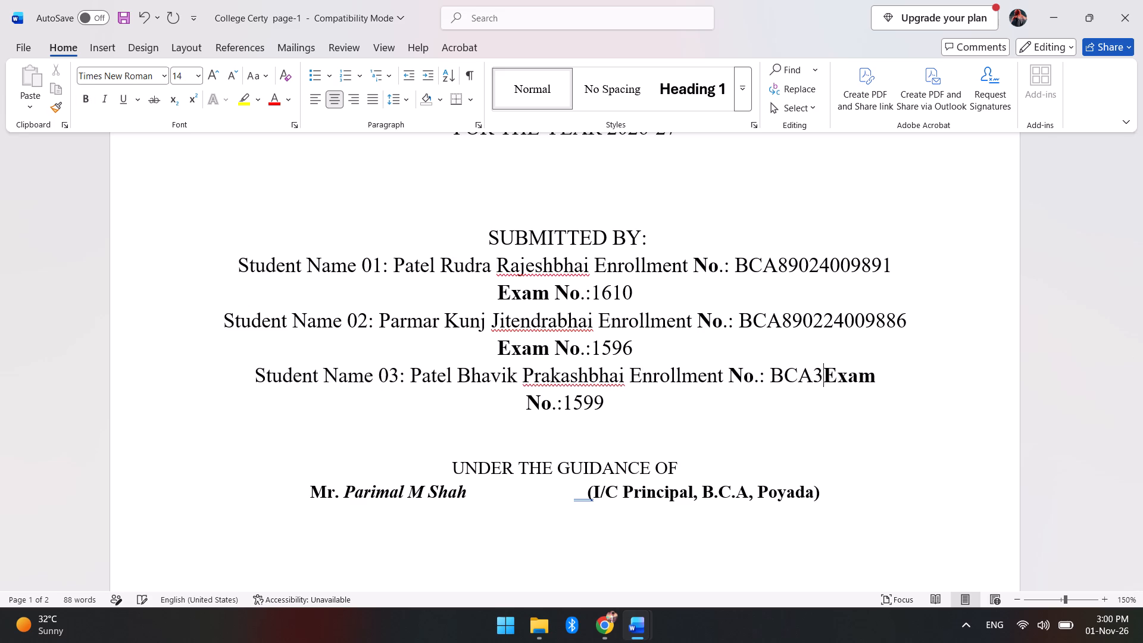
key(BackSpace)
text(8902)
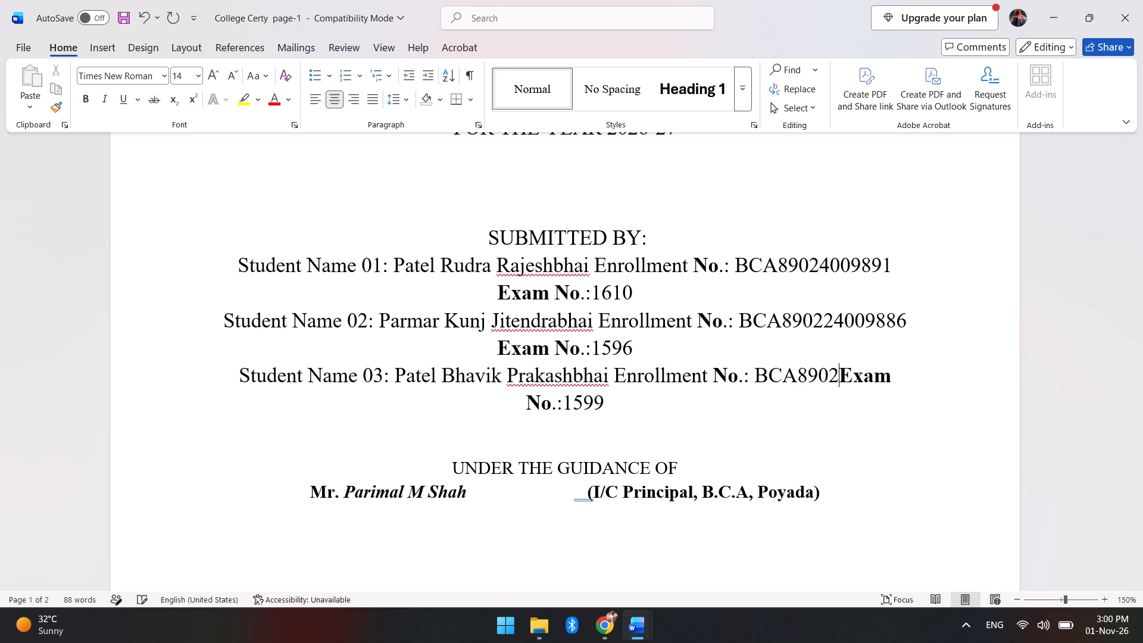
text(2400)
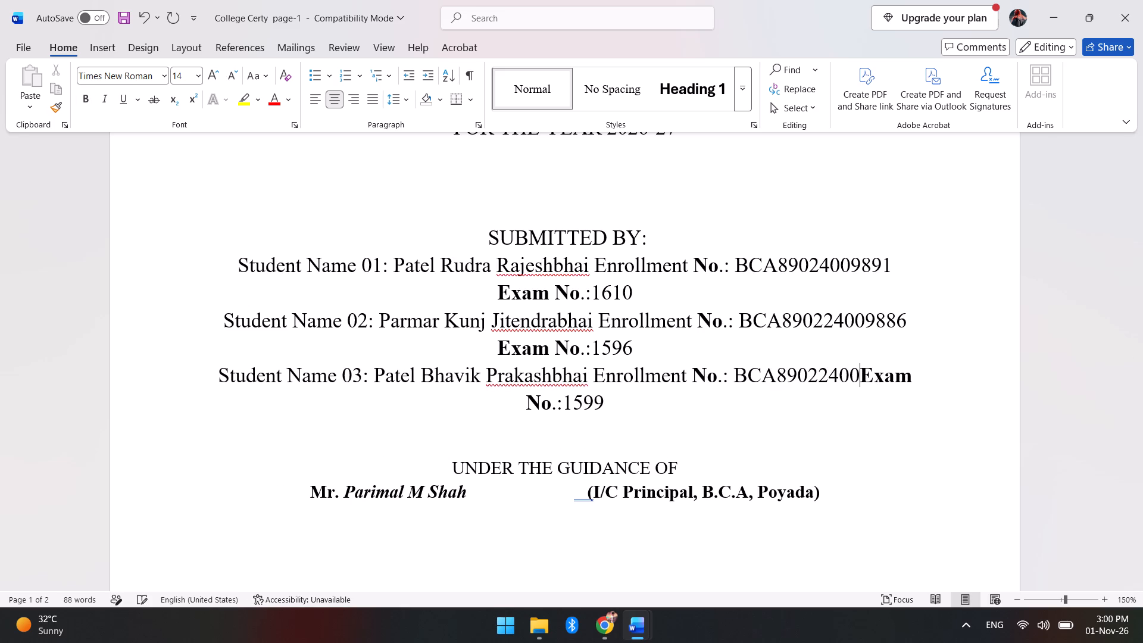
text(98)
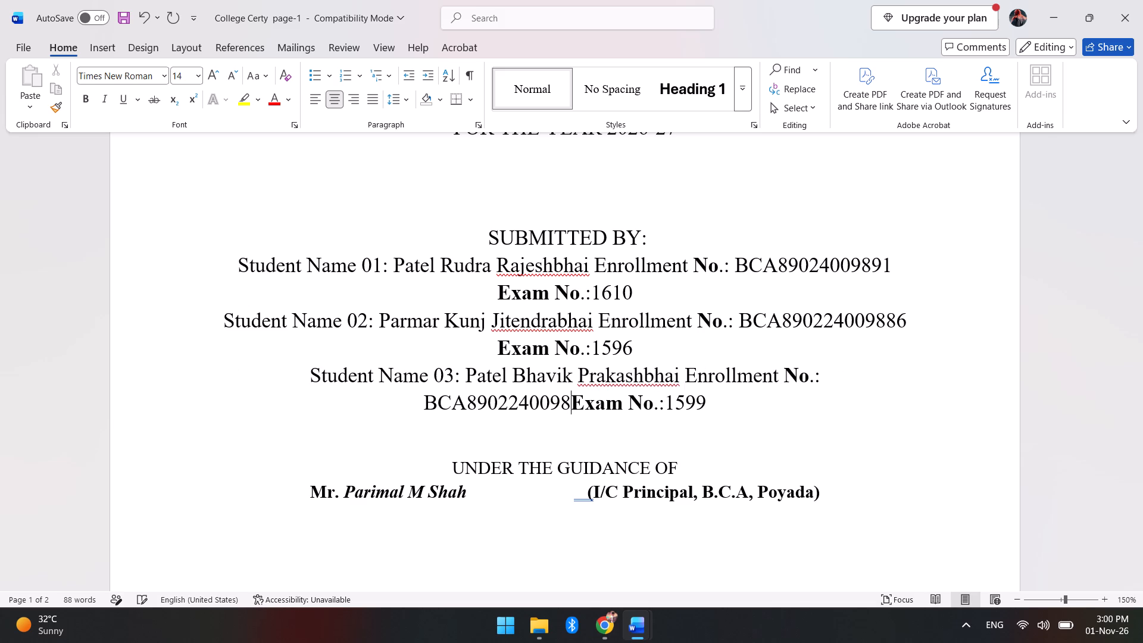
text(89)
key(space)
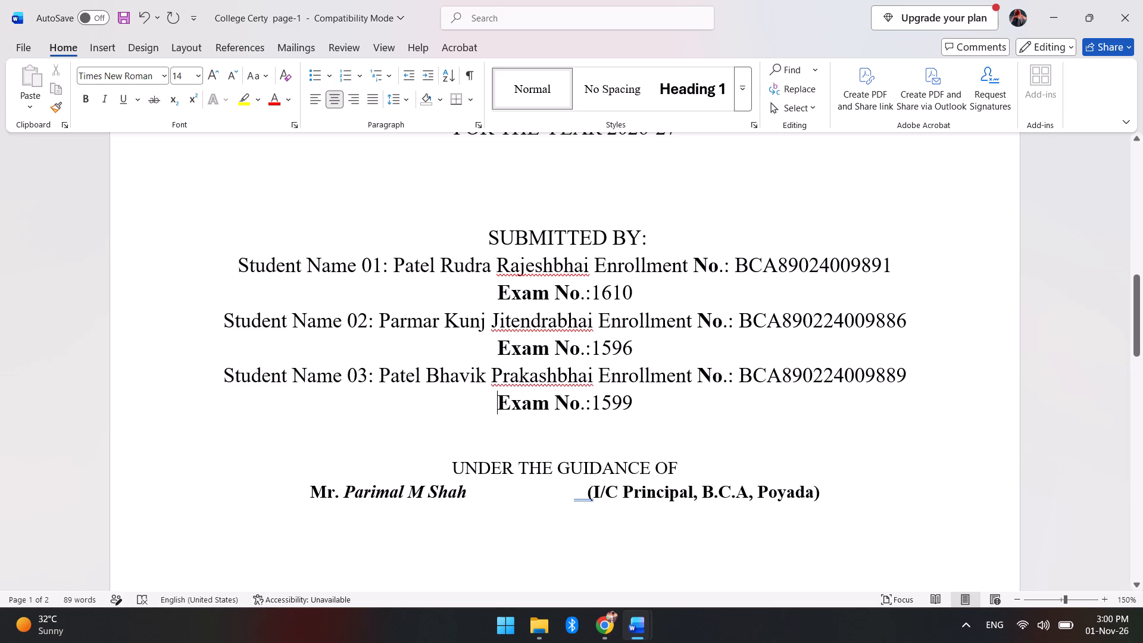
Delete one blank line between FOR THE YEAR 2026-27 and SUBMITTED BY on the cover page.
scroll(1053, 489, down, 3)
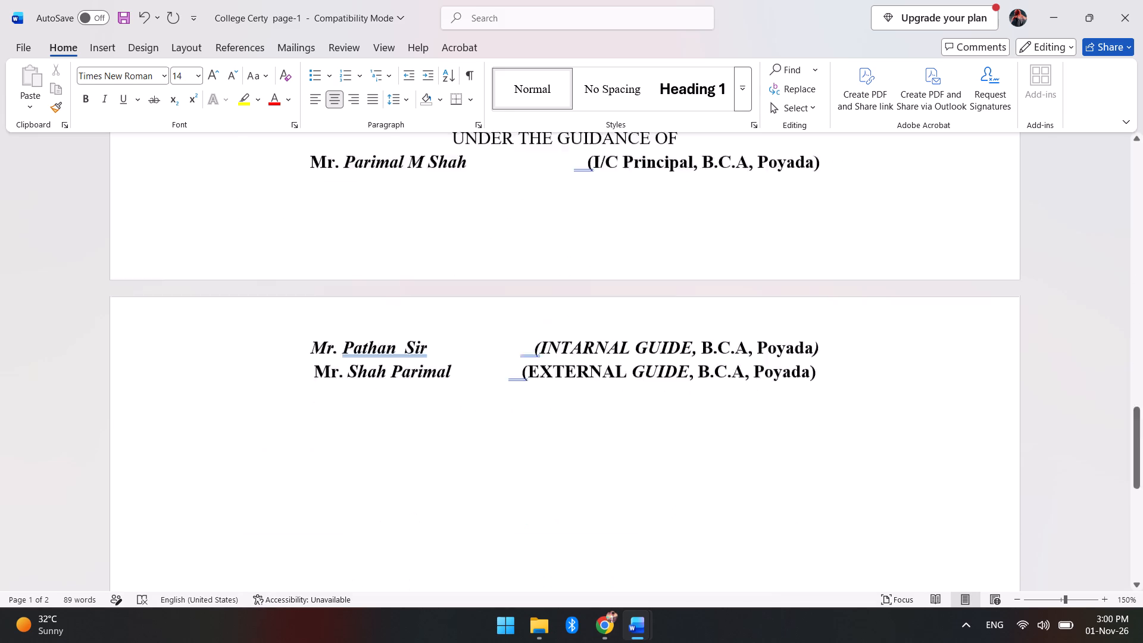
scroll(1053, 489, down, 2)
scroll(1053, 489, up, 7)
ctrl+scroll(1053, 489, down, 5)
scroll(1053, 489, down, 2)
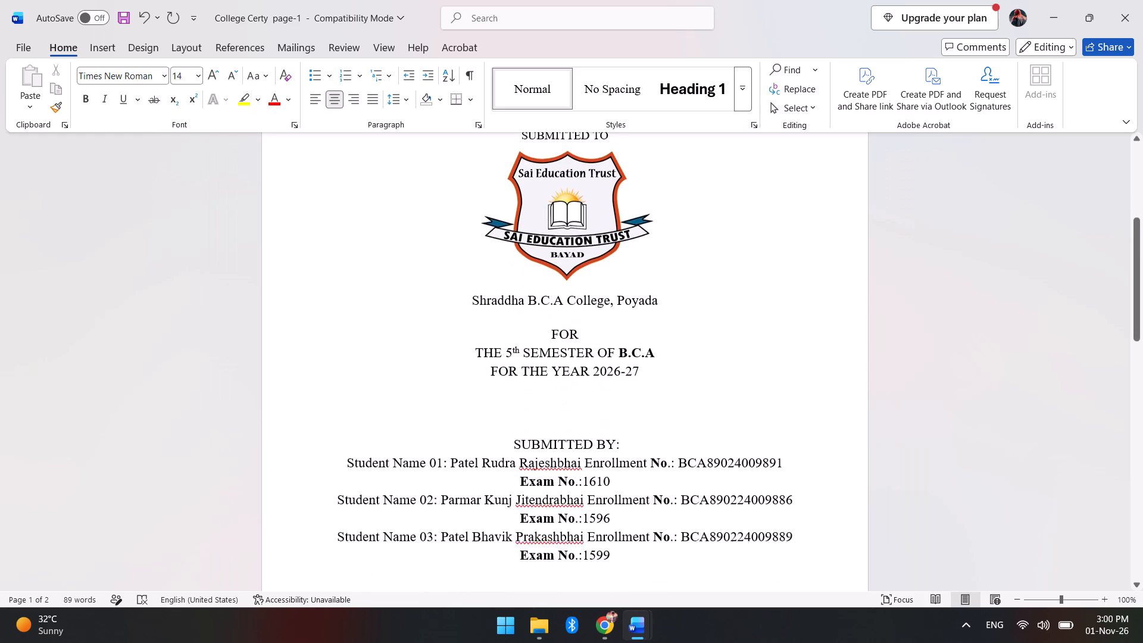
scroll(1053, 489, down, 1)
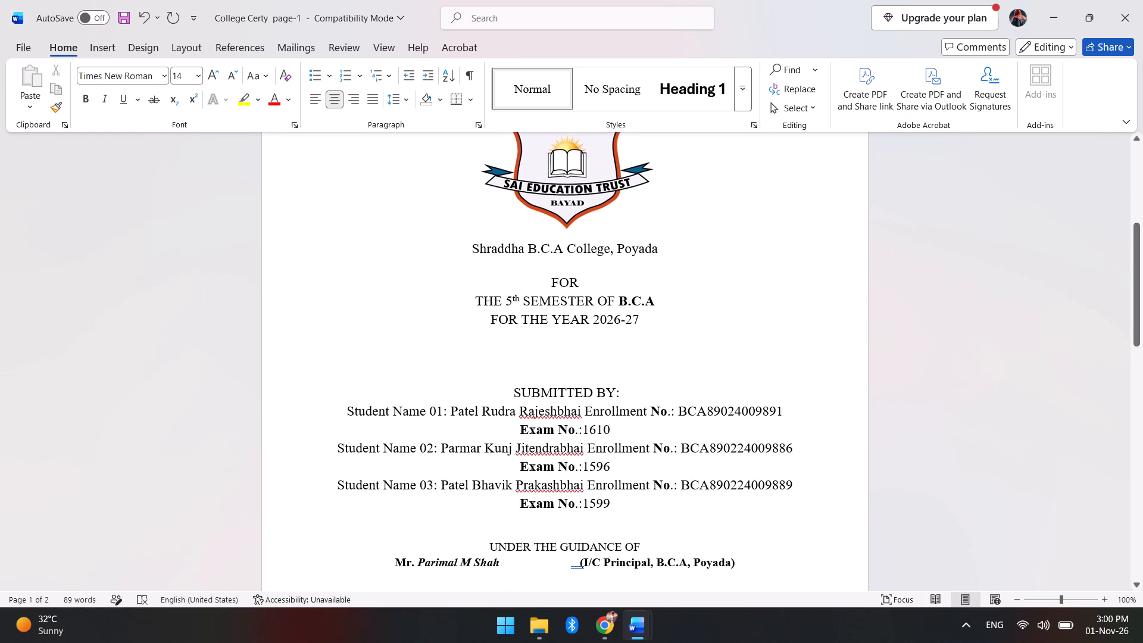
ctrl+scroll(1113, 377, down, 2)
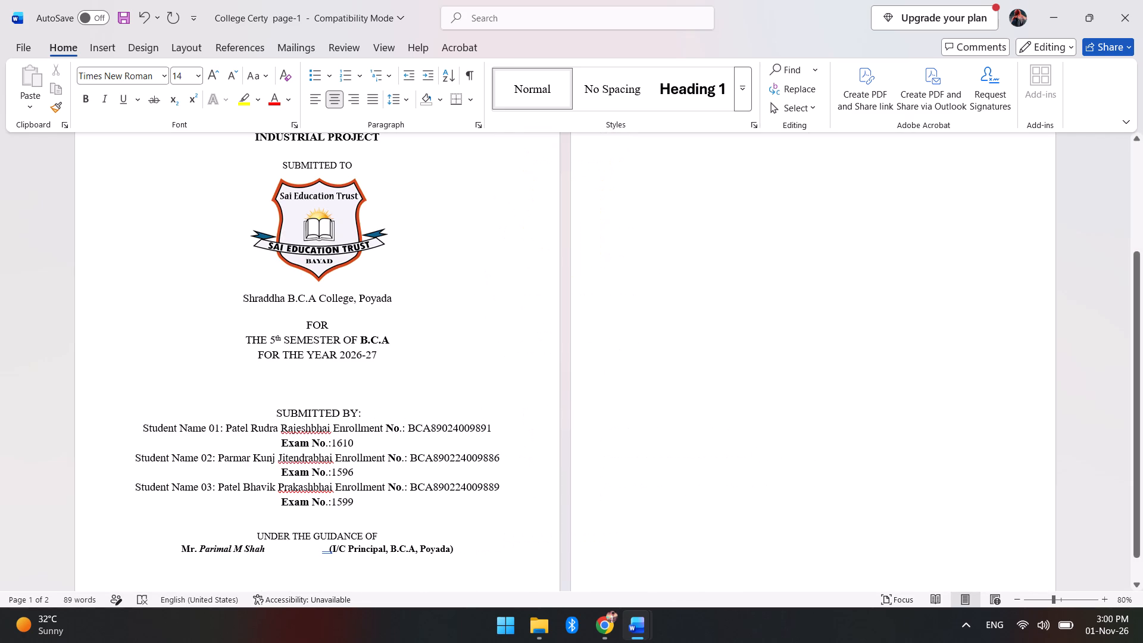
click(333, 384)
key(BackSpace)
key(BackSpace)
Delete the blank line between the project name placeholder and SUBMITTED AS THE INDUSTRIAL PROJECT.
scroll(333, 384, down, 1)
scroll(333, 384, up, 1)
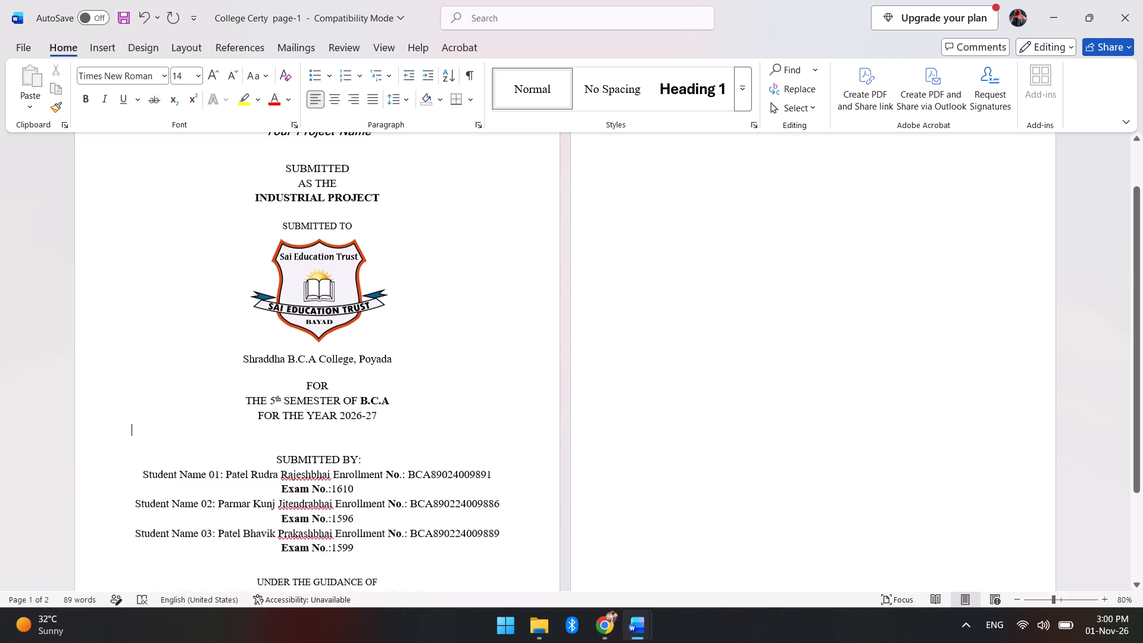
scroll(333, 384, up, 1)
scroll(207, 357, up, 1)
click(276, 246)
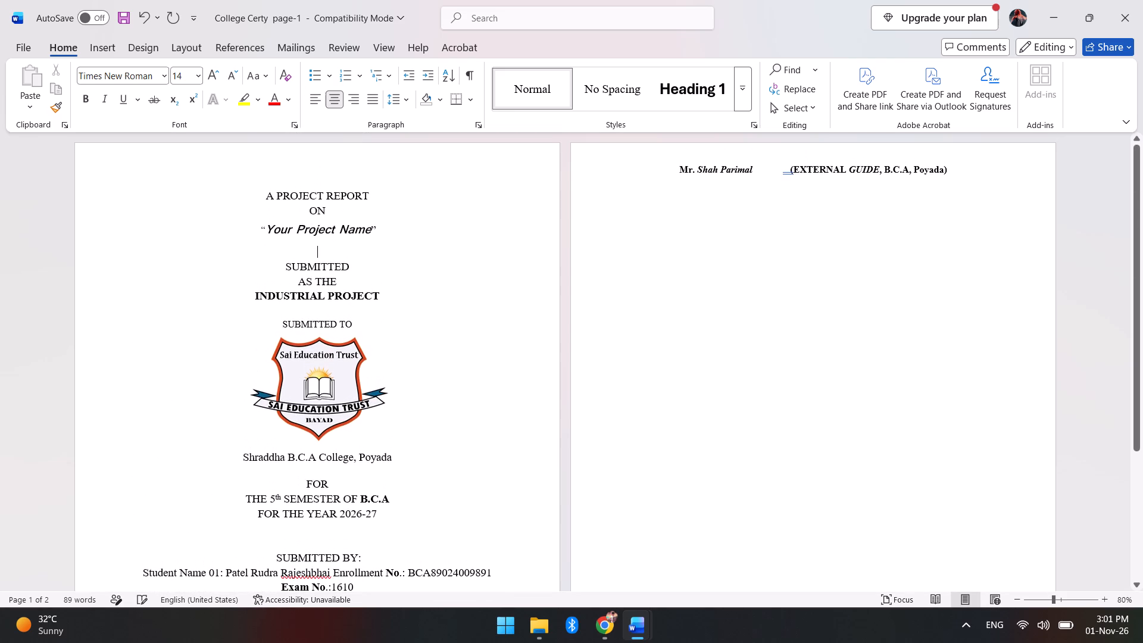
key(BackSpace)
key(BackSpace)
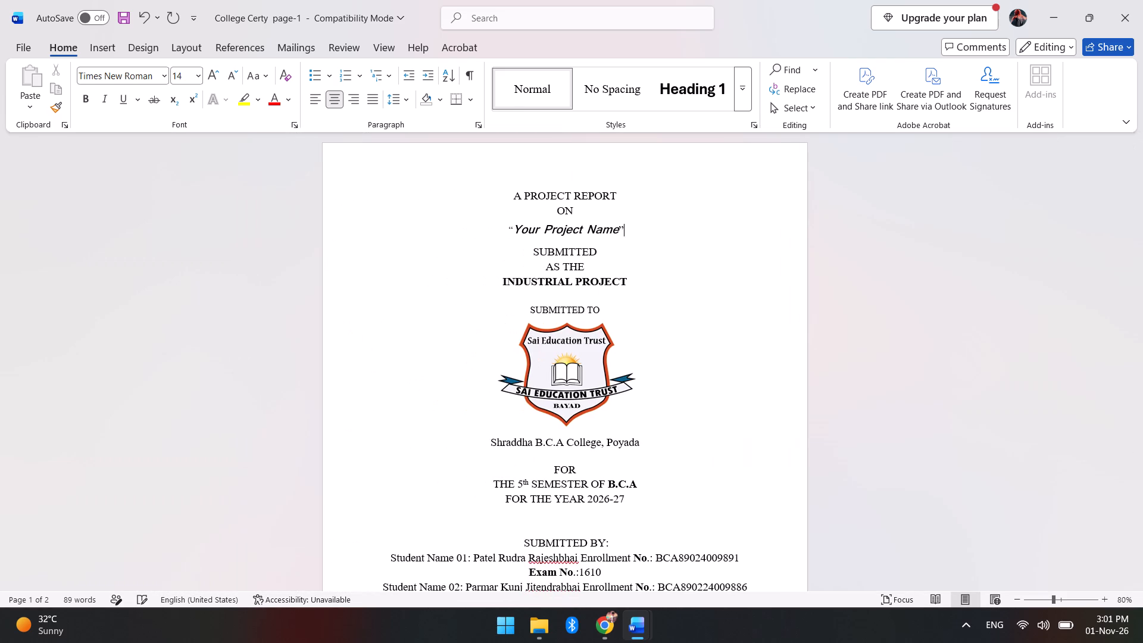
Replace the Your Project Name placeholder inside the quotation marks with INDUSTRIAL PROJECT in capitals.
key(Left)
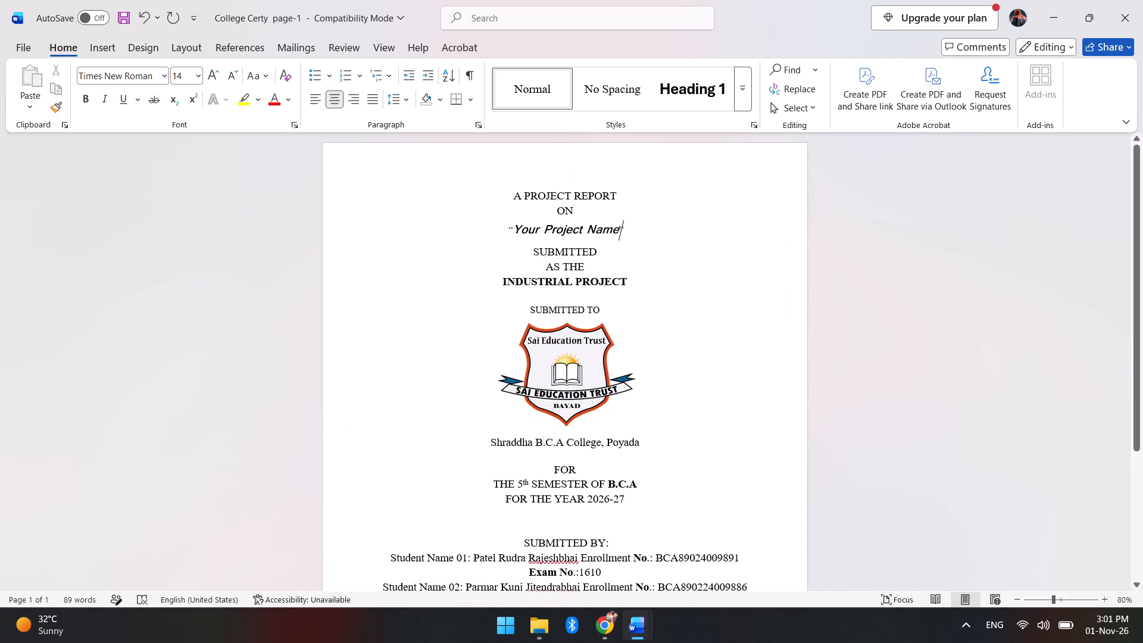
key(Left)
key(Right)
key(BackSpace)
key(BackSpace)
key(BackSpace)
key(BackSpace)
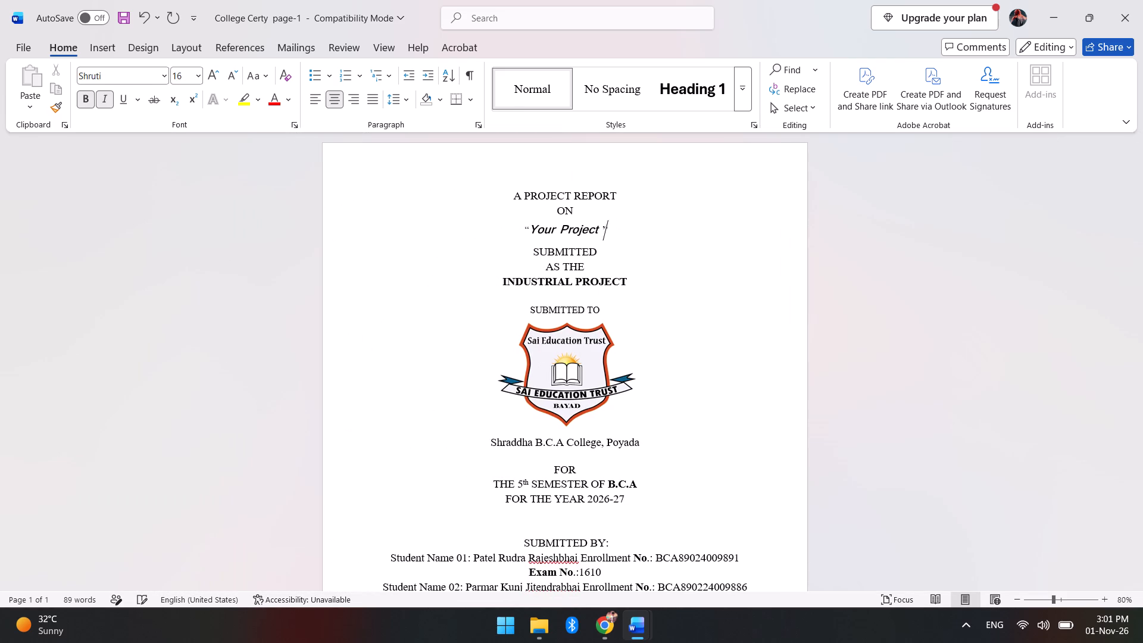
key(BackSpace)
key(BackSpace)
key(BackSpace)
key(BackSpace)
key(BackSpace)
key(BackSpace)
key(BackSpace)
key(BackSpace)
key(BackSpace)
key(BackSpace)
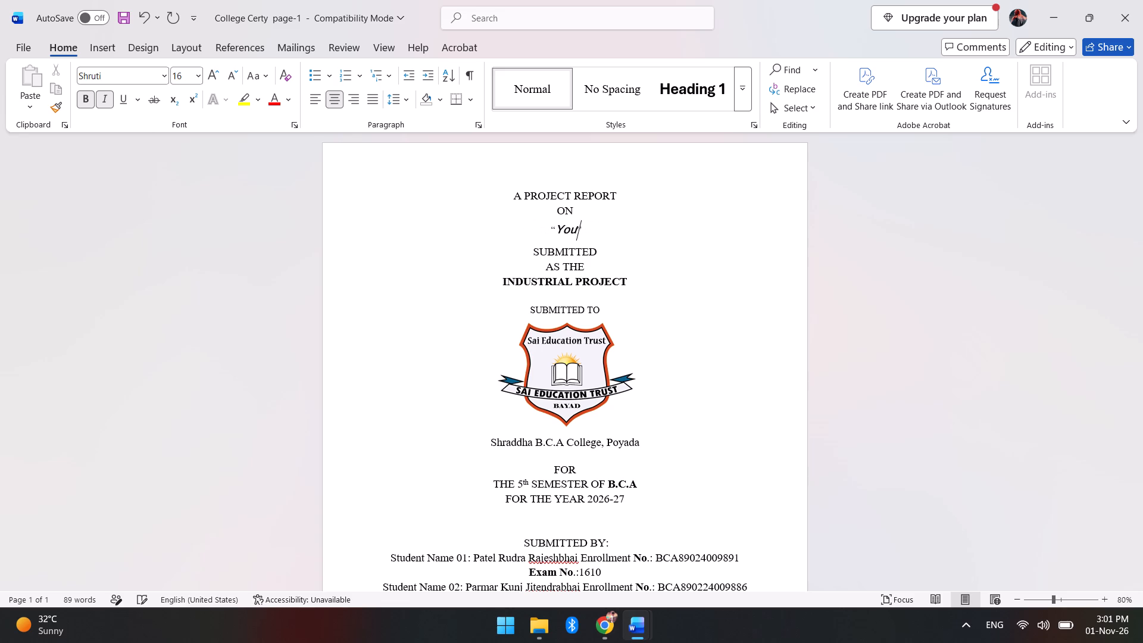
key(BackSpace)
key(BackSpace)
key(BackSpace)
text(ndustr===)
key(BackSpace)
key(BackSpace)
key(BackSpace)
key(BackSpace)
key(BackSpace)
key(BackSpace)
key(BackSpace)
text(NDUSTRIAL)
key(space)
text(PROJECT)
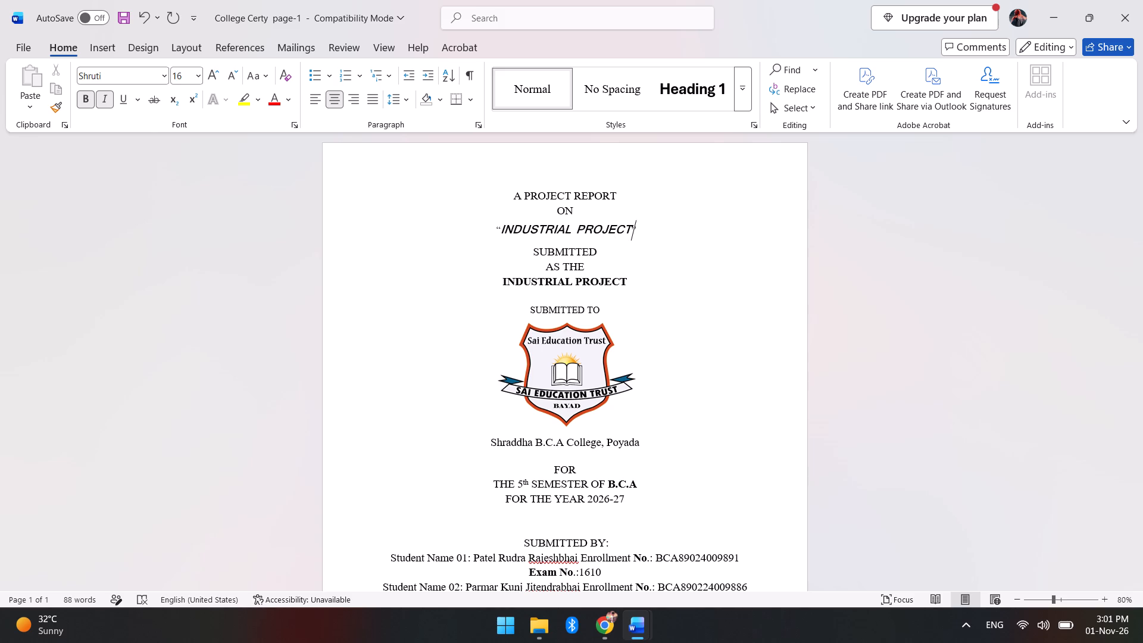
Review the cover page layout from the project title down to the guidance section.
scroll(631, 192, down, 6)
scroll(692, 260, down, 2)
scroll(697, 259, up, 4)
scroll(697, 259, down, 1)
scroll(697, 259, up, 4)
scroll(697, 259, down, 20)
scroll(697, 259, down, 4)
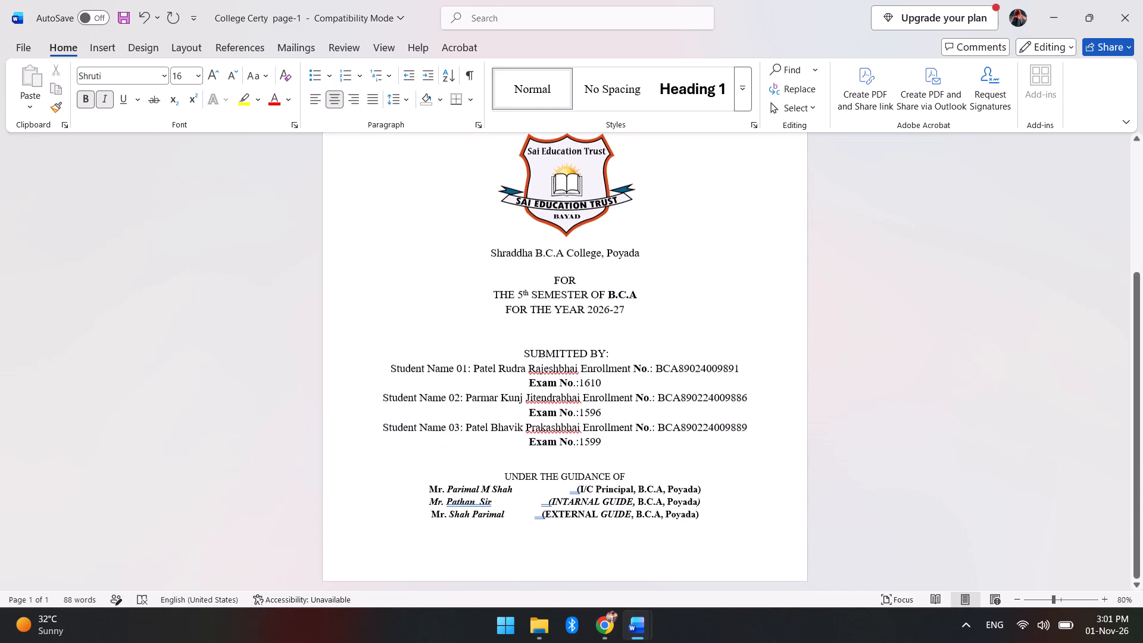
scroll(652, 226, up, 6)
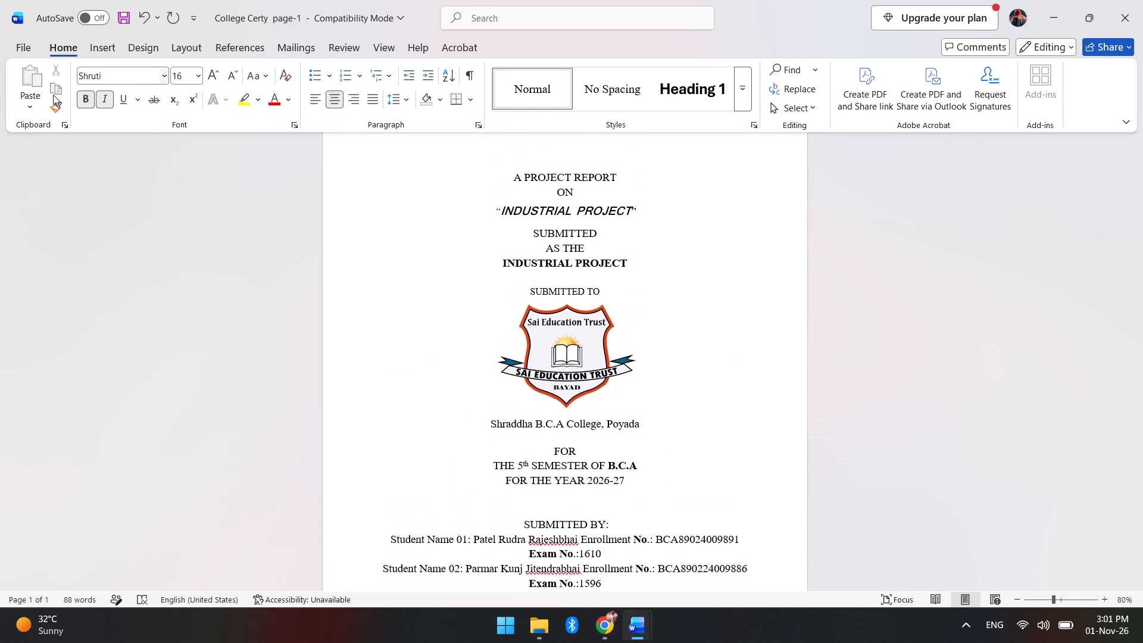
scroll(529, 172, up, 5)
Prepare the cover page for printing on the EPSON L8050 Series printer with 3 copies.
key(ctrl+p)
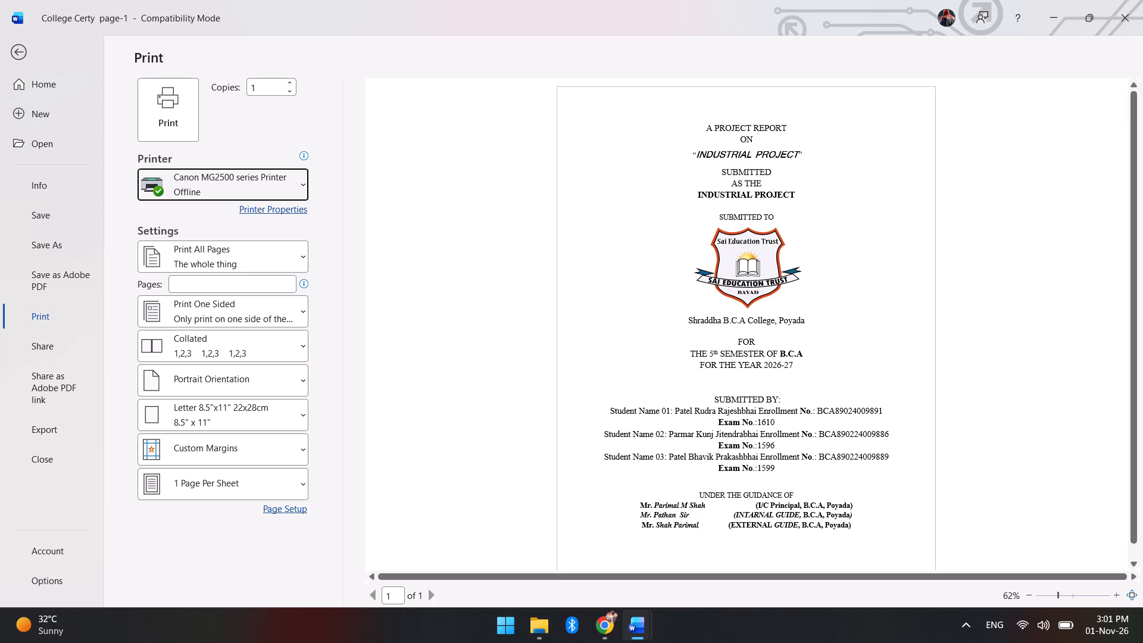
click(244, 187)
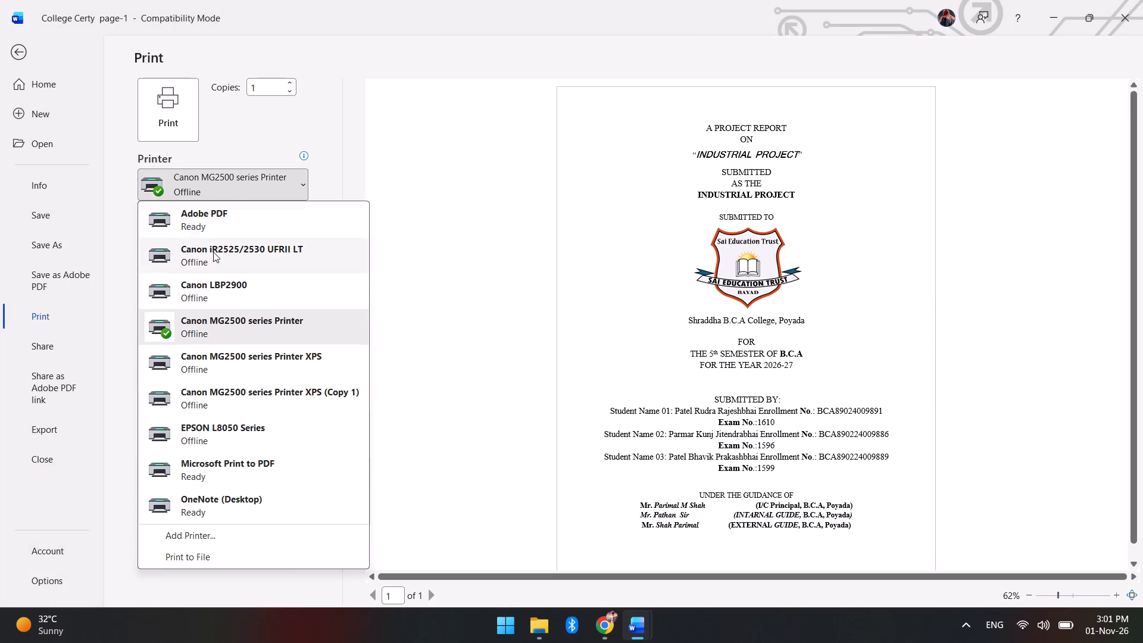
click(216, 438)
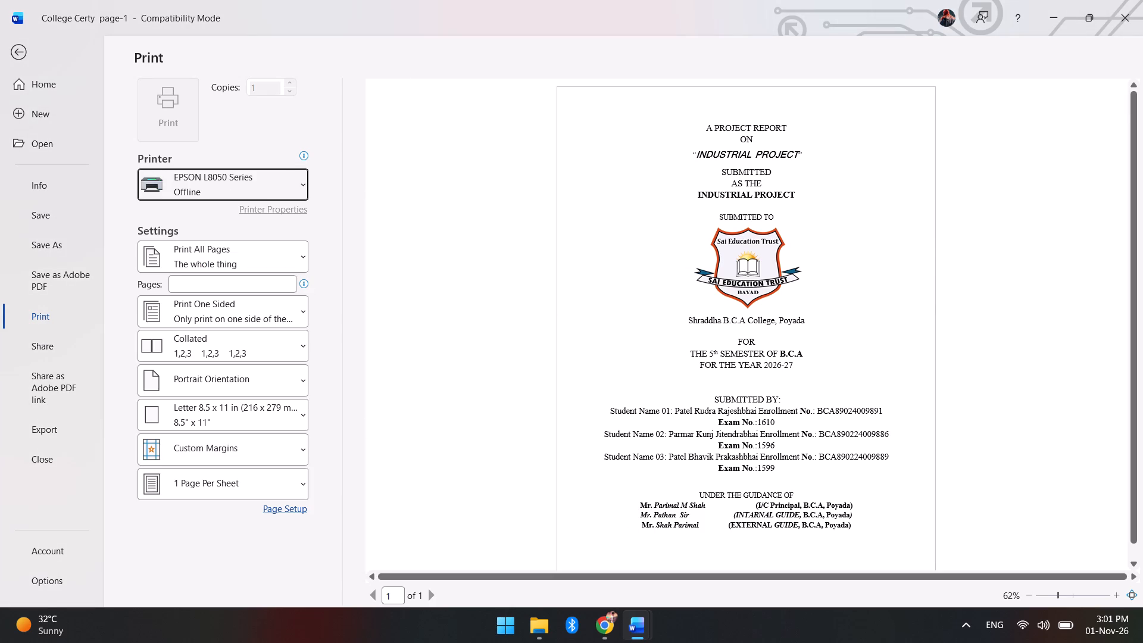
click(1044, 4)
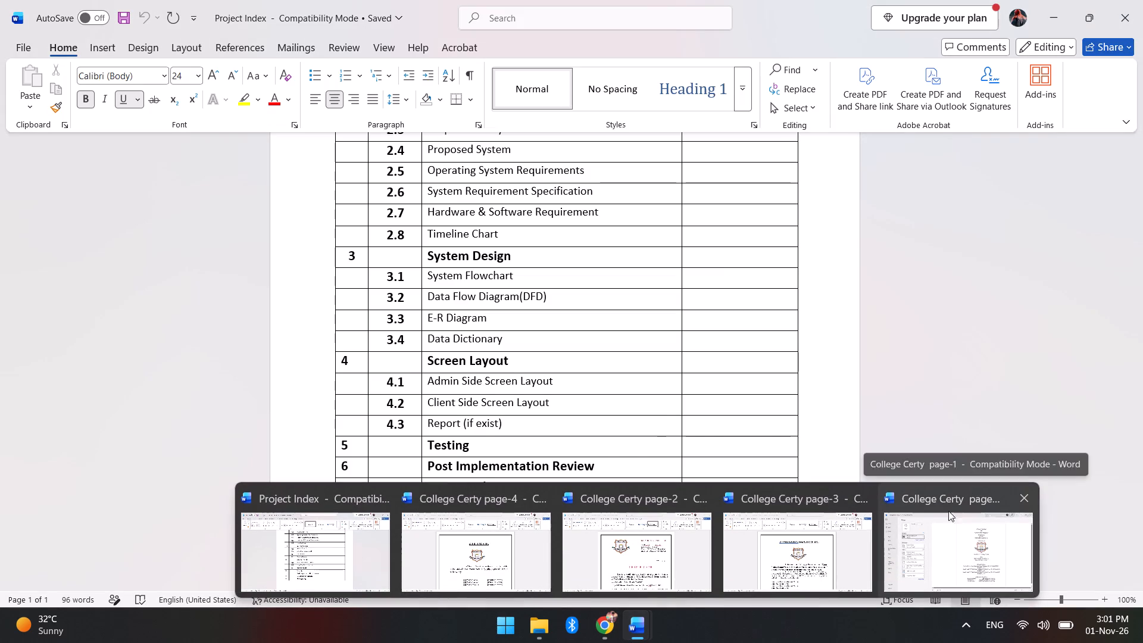
click(939, 519)
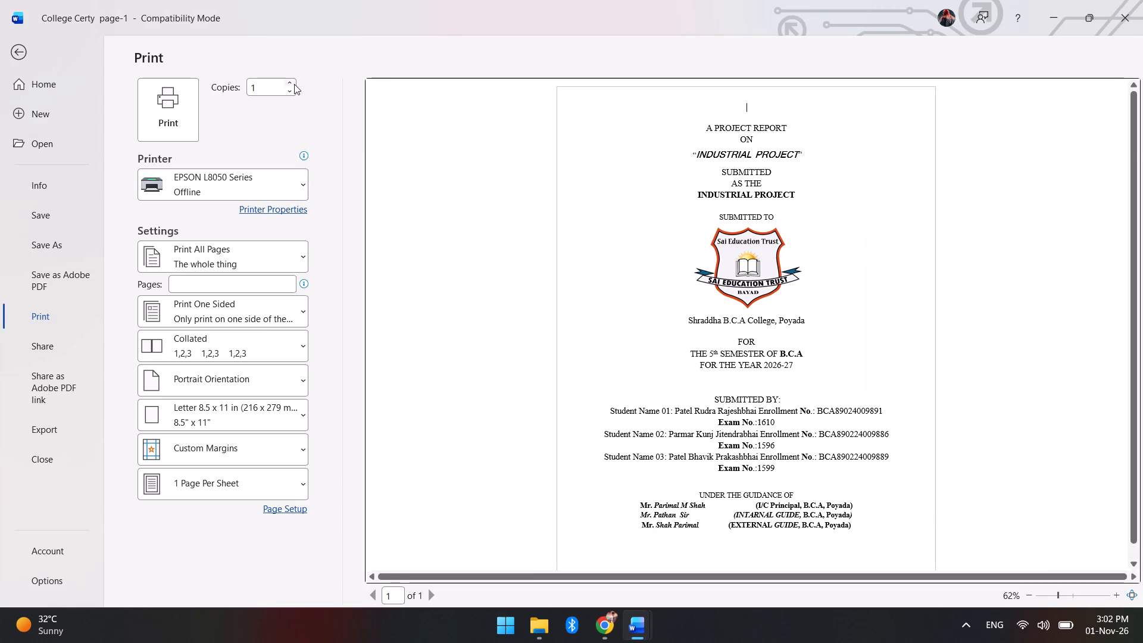
double_click(292, 84)
click(242, 135)
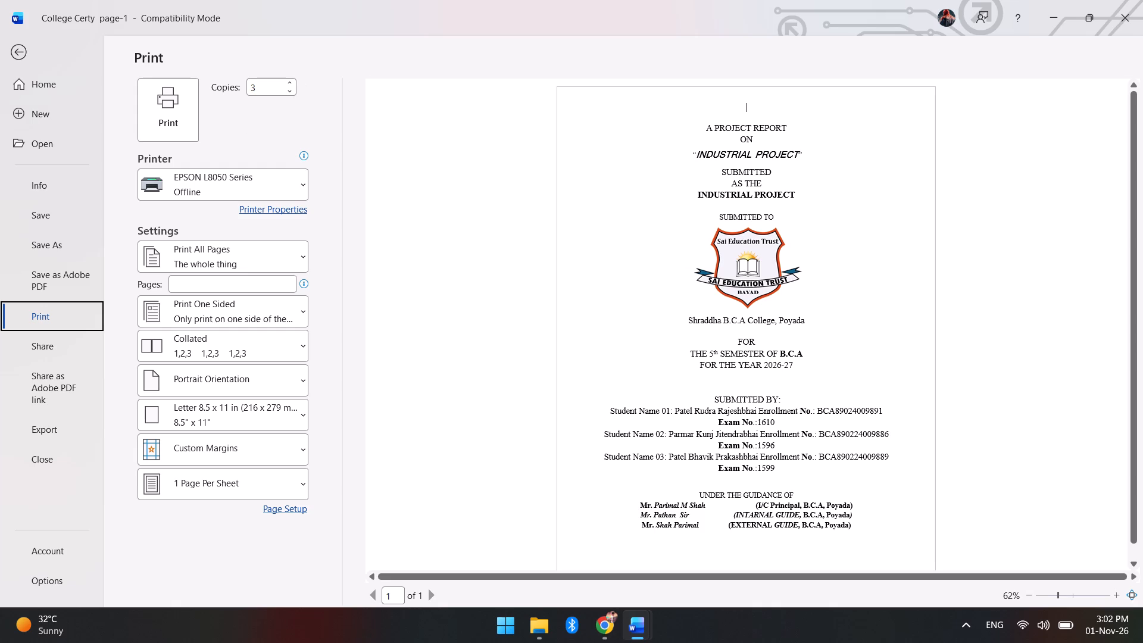
Switch to Chrome and look through the diagram pages of the final print.pdf project report.
click(601, 625)
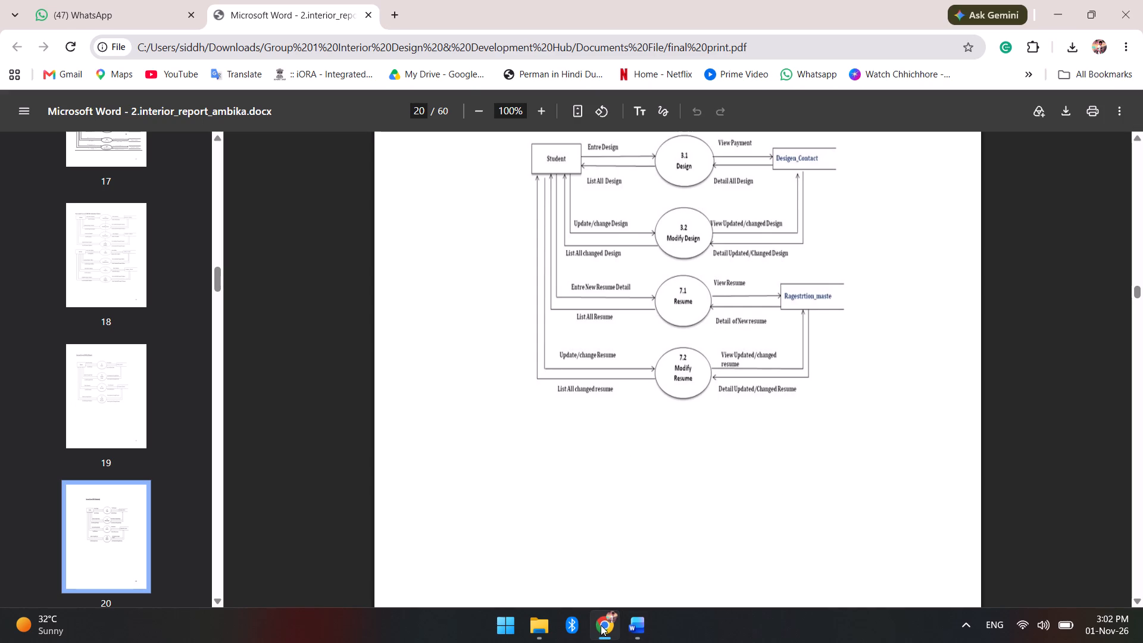
scroll(639, 511, up, 6)
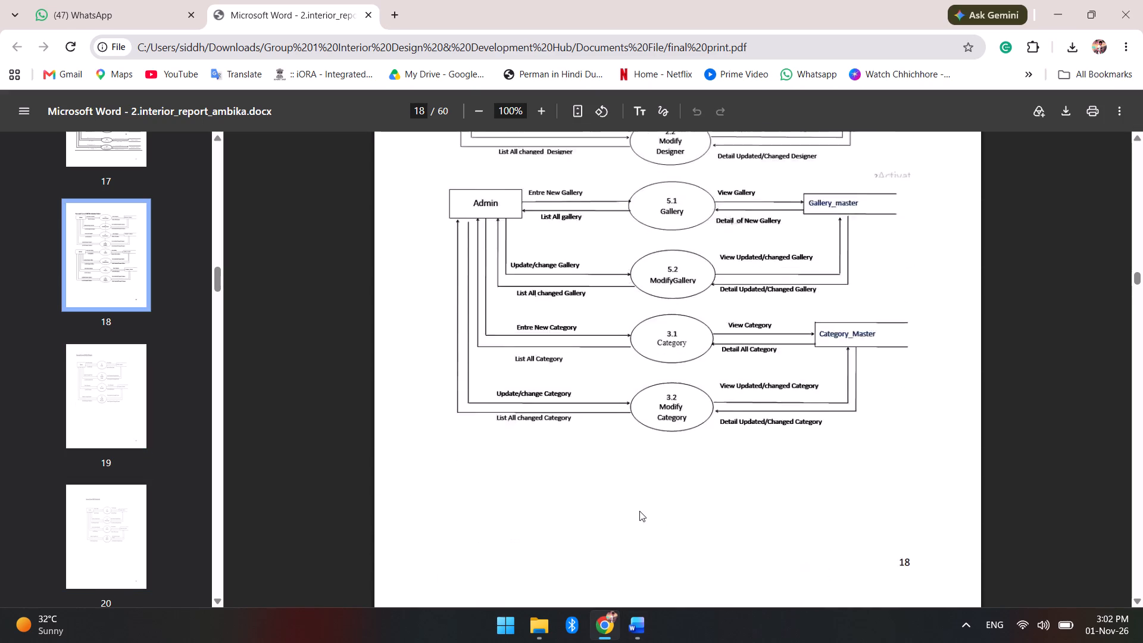
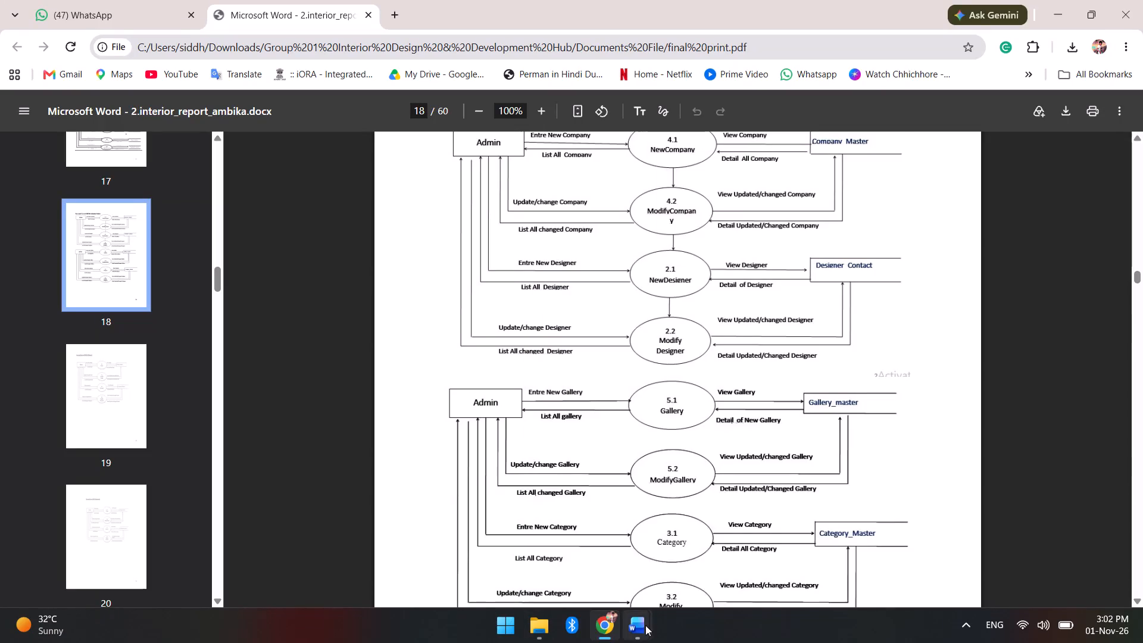
Switch back to College Certy page-1 in Word and print 1 copy on the EPSON L8050 Series.
click(641, 630)
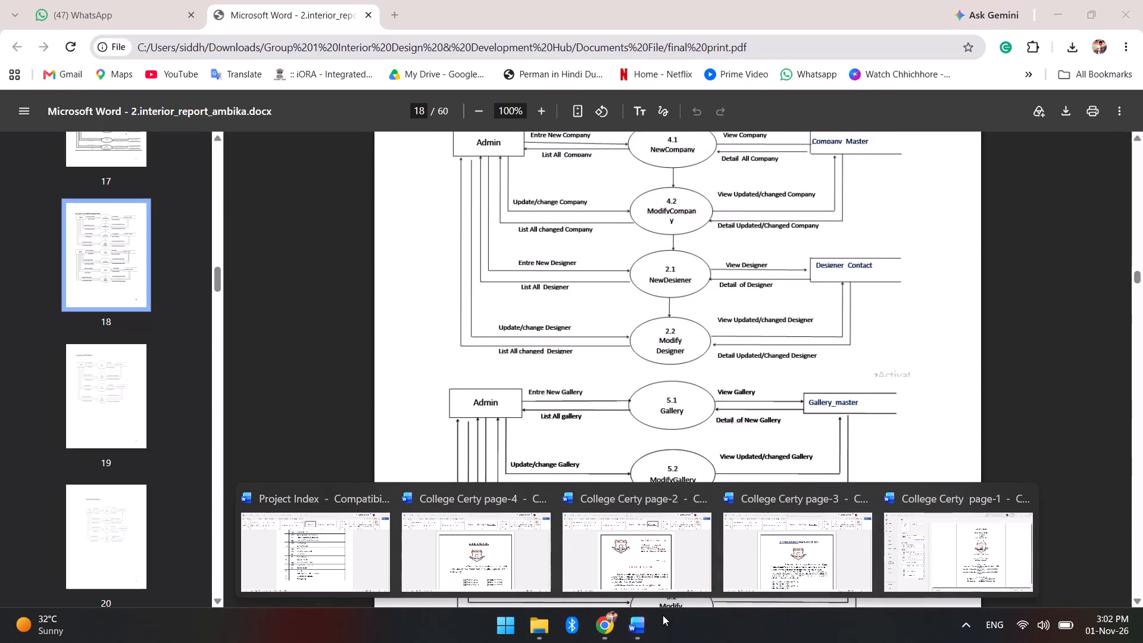
click(926, 570)
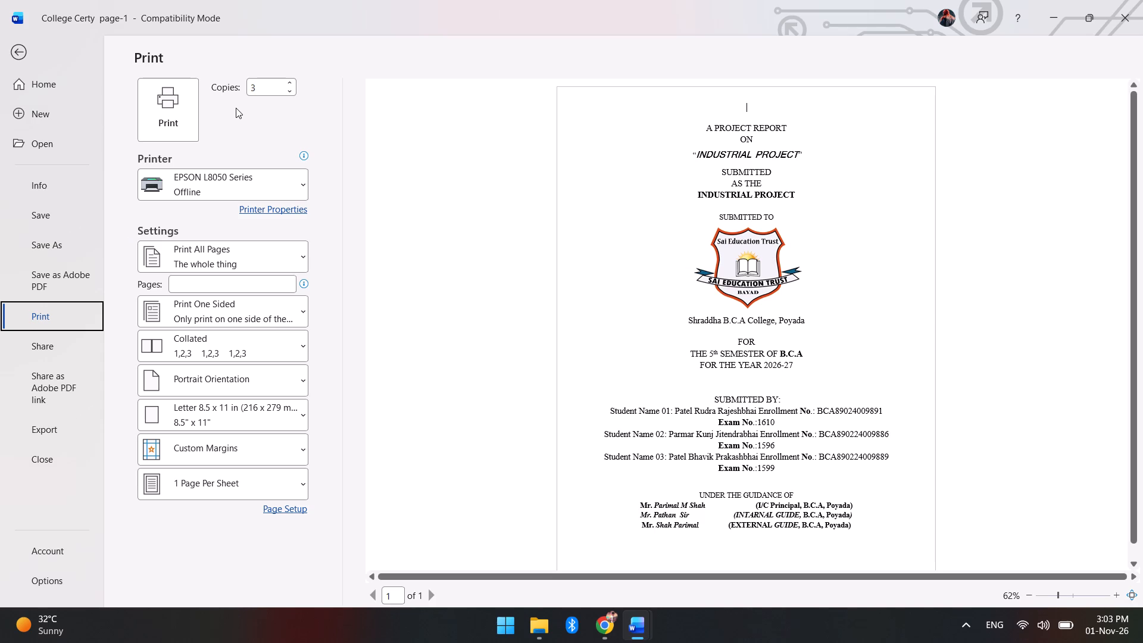
double_click(287, 90)
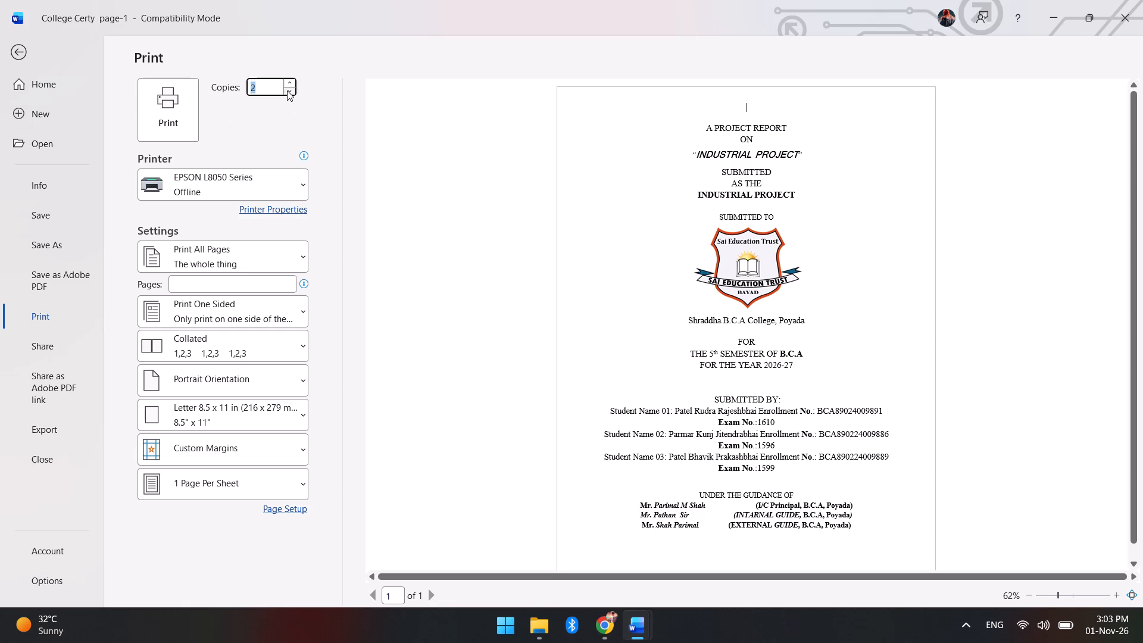
click(254, 137)
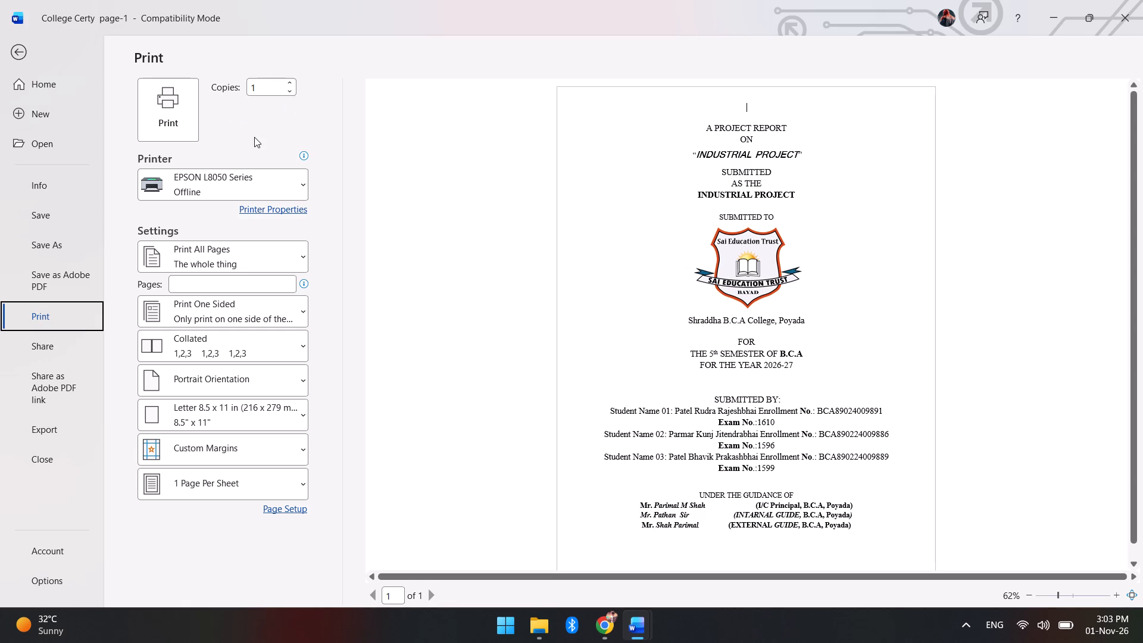
click(155, 136)
Move the Student Name 02 entry, including its enrollment and exam numbers, above the Student Name 01 entry.
scroll(374, 323, down, 4)
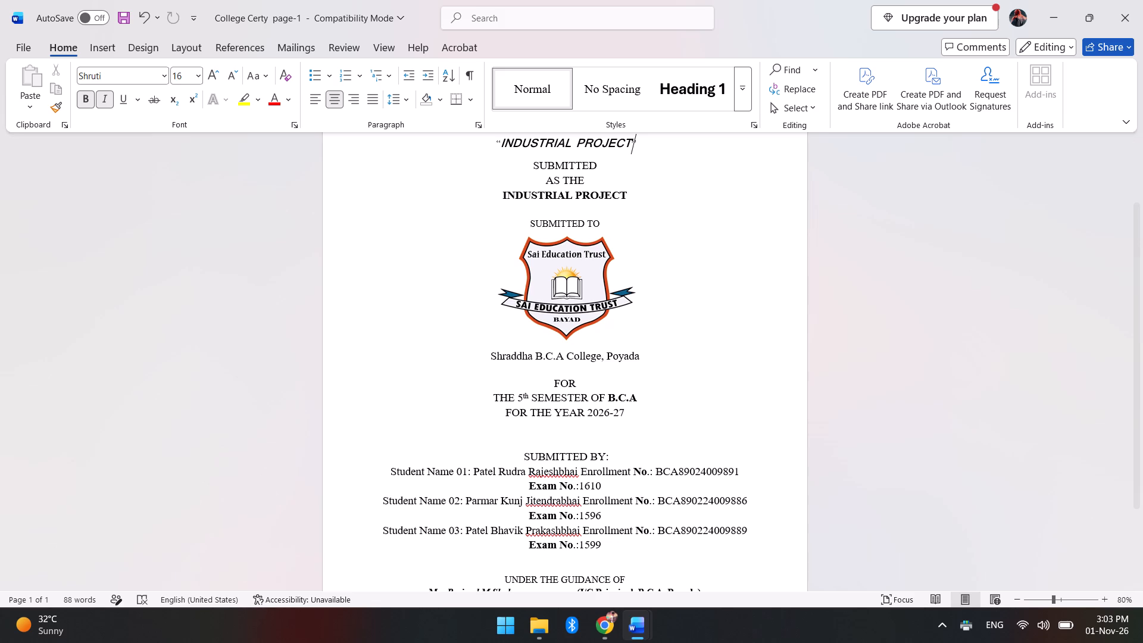
scroll(452, 417, down, 1)
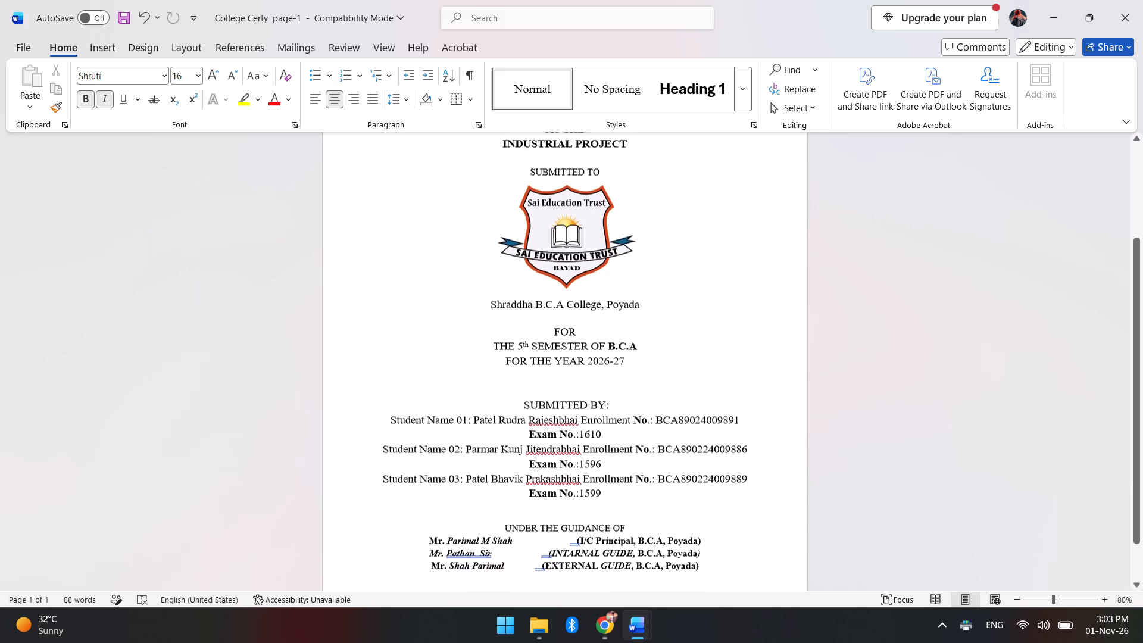
ctrl+scroll(452, 417, up, 2)
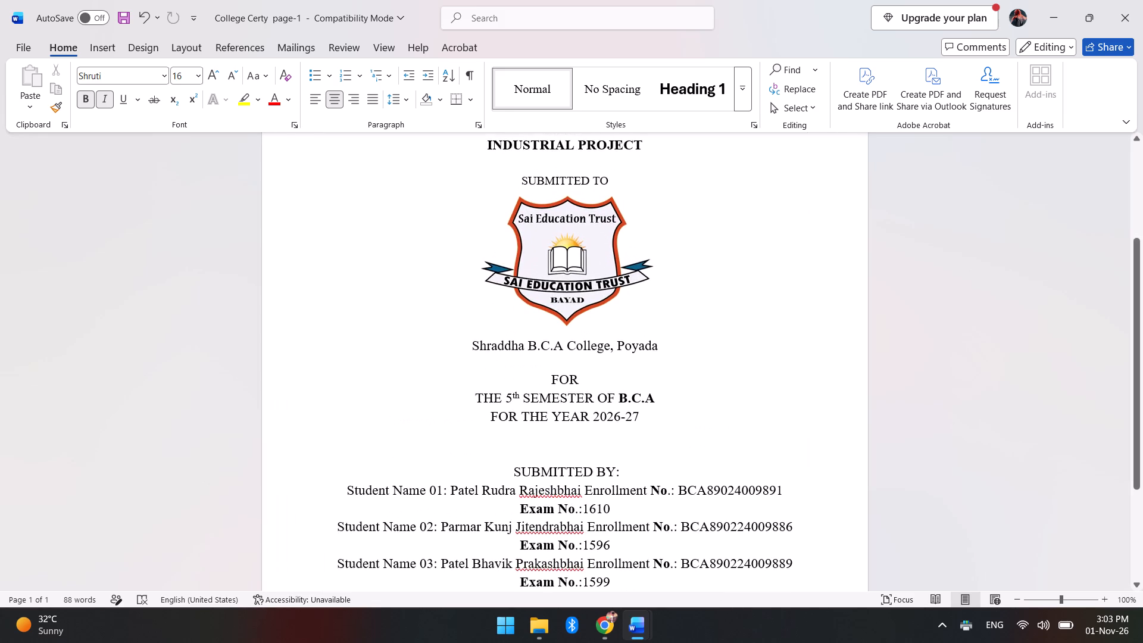
scroll(452, 417, down, 1)
scroll(452, 417, up, 1)
scroll(452, 417, down, 8)
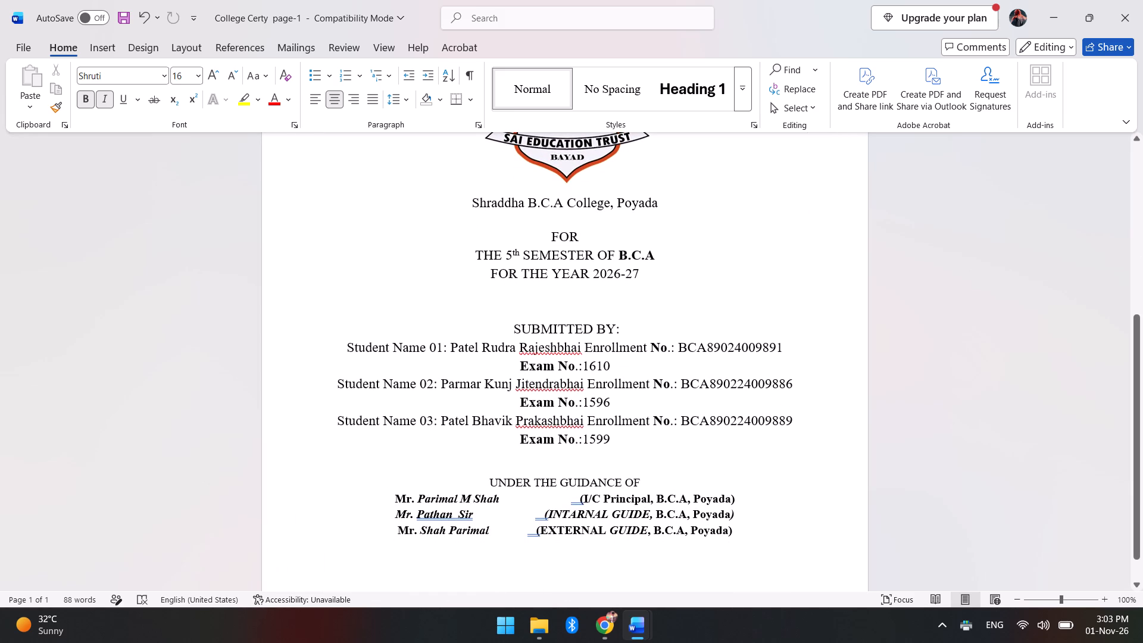
drag(611, 405, 341, 379)
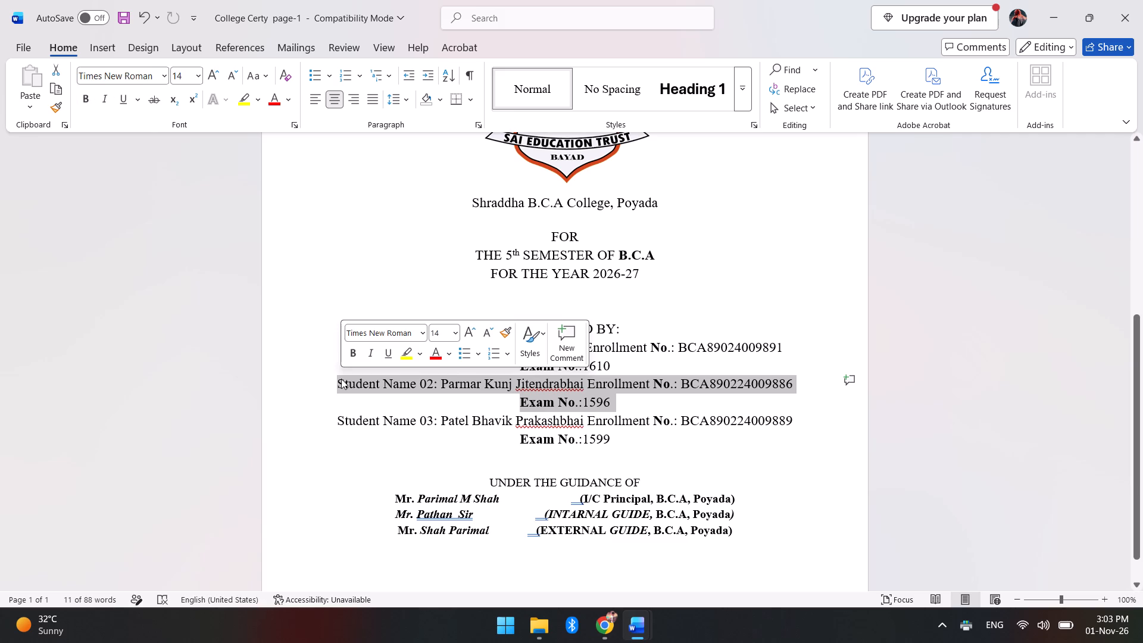
right_click(341, 379)
click(374, 120)
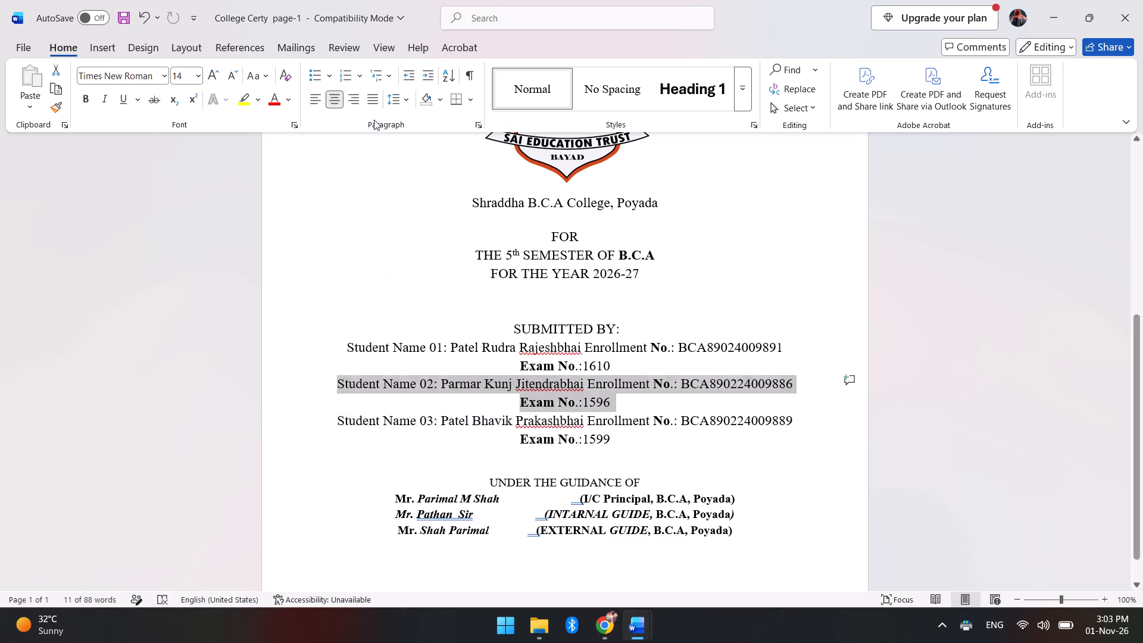
click(342, 345)
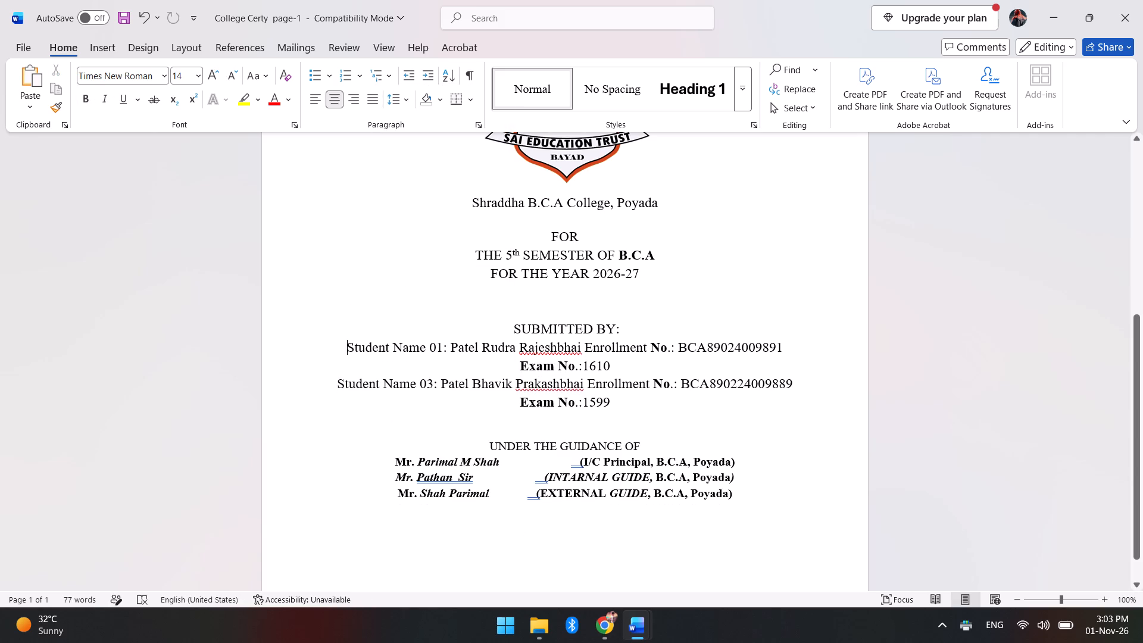
key(ctrl+v)
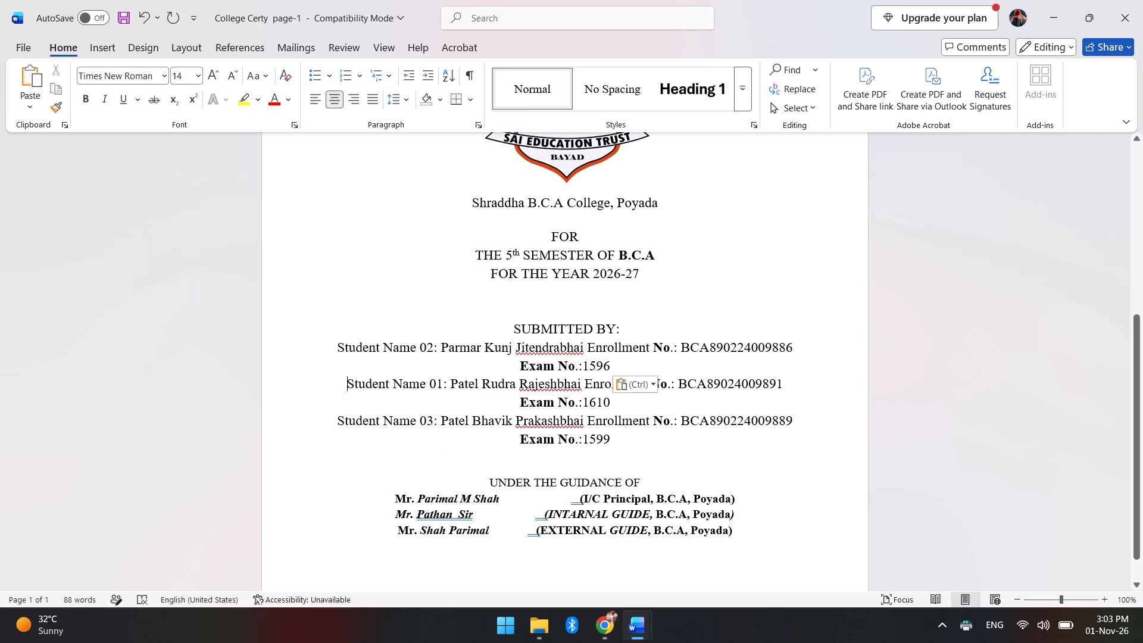
Renumber the first two student entries in their new order as 01 and 02.
click(401, 410)
click(441, 391)
key(BackSpace)
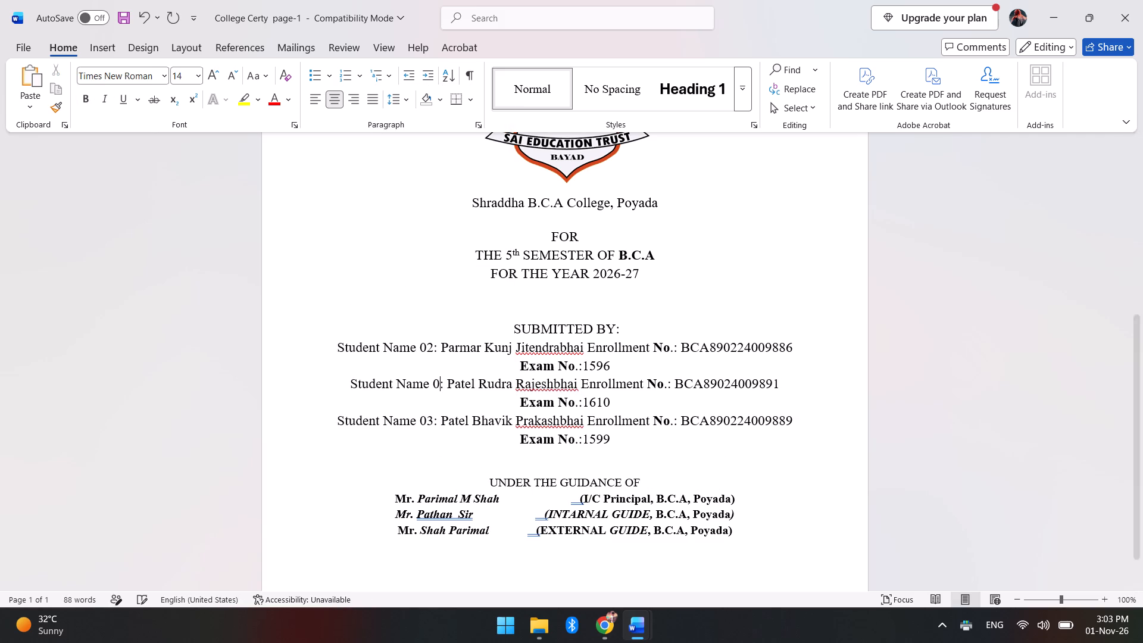
key(2)
click(430, 351)
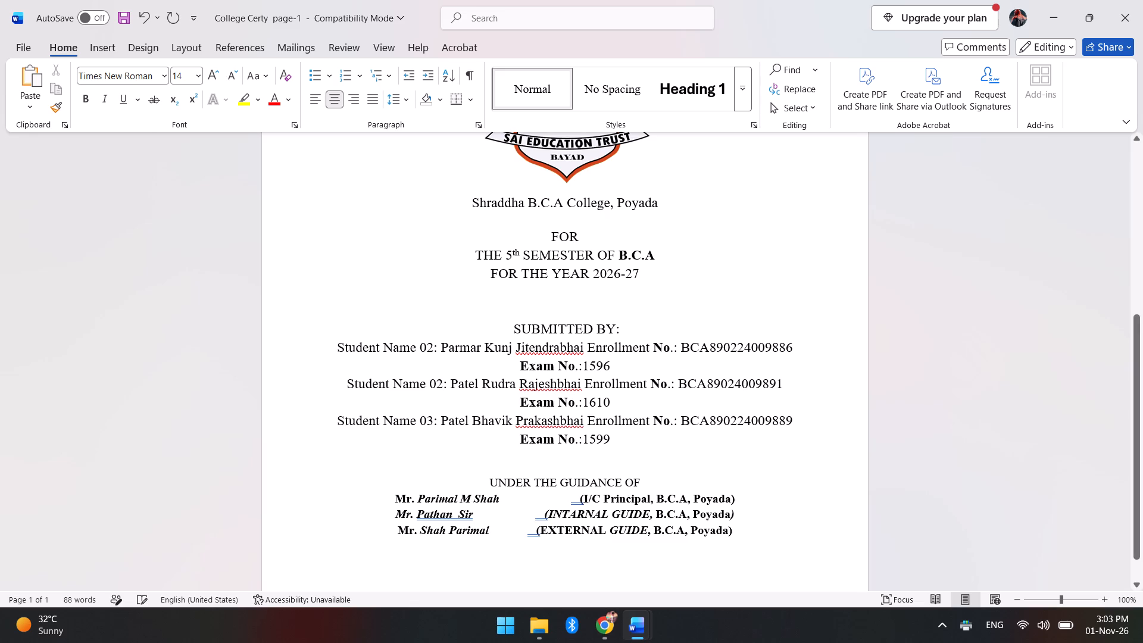
key(BackSpace)
key(1)
Print the cover page with the reordered student list.
key(ctrl+p)
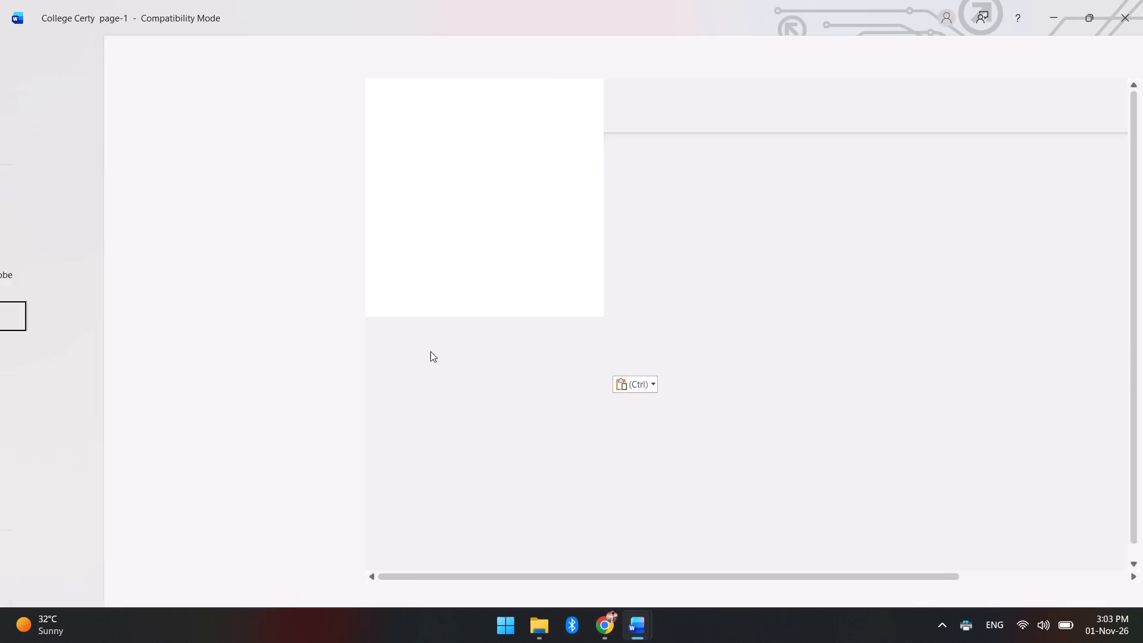
click(168, 124)
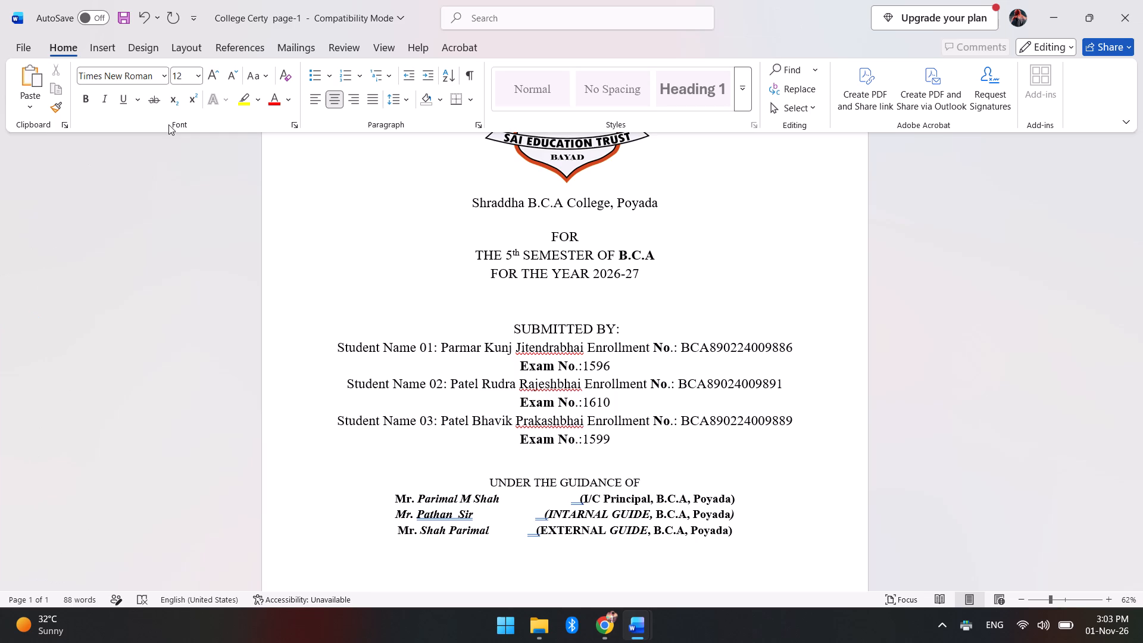
click(613, 444)
Move the Student Name 03 entry, including its enrollment and exam numbers, to the top of the SUBMITTED BY list.
drag(613, 443, 333, 421)
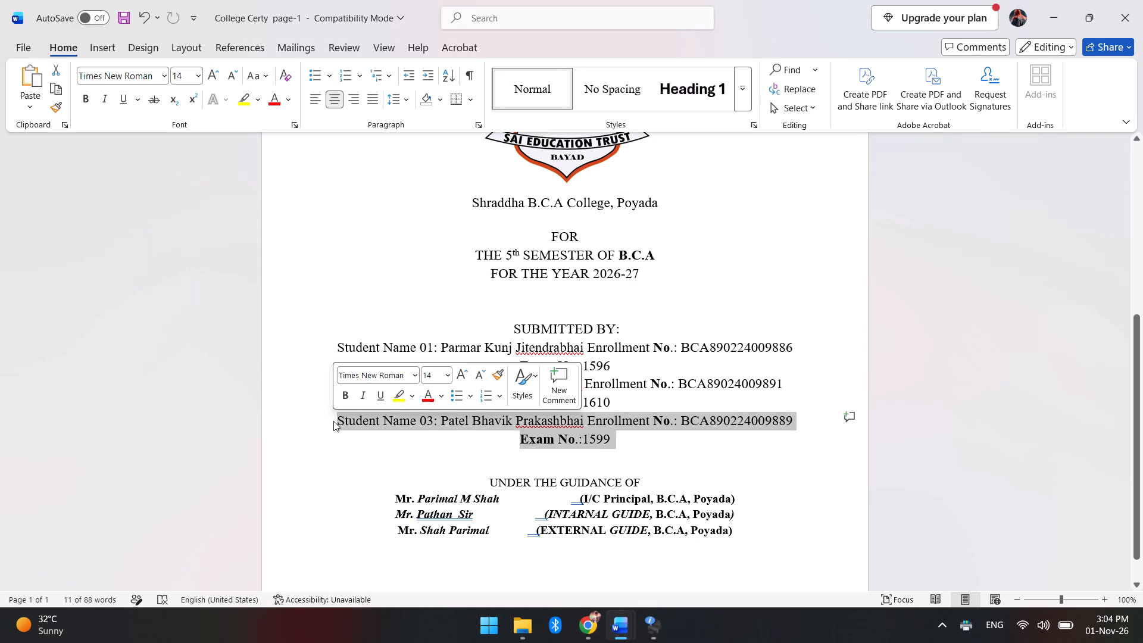
right_click(355, 421)
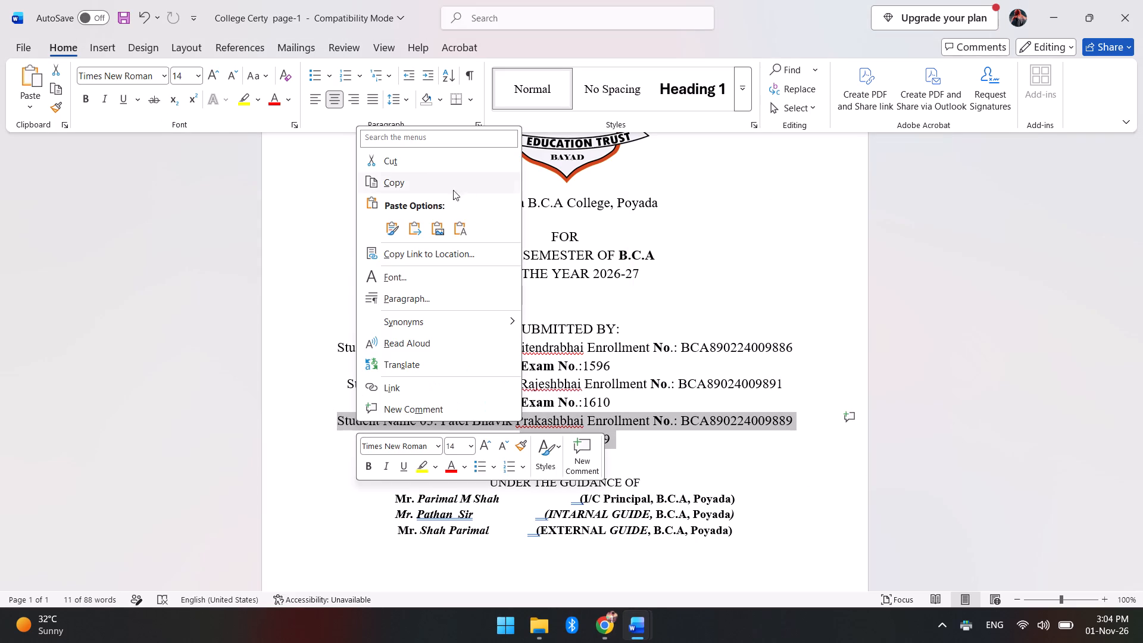
click(408, 164)
click(335, 347)
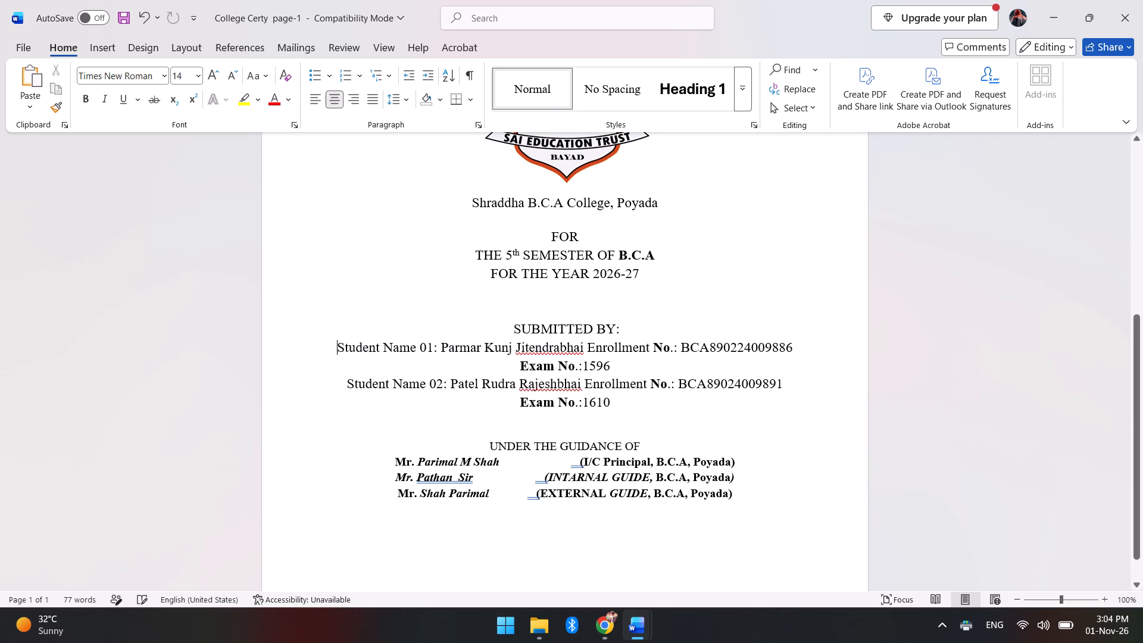
key(ctrl+v)
Renumber the three student entries from top to bottom as 01, 02 and 03.
scroll(335, 347, down, 2)
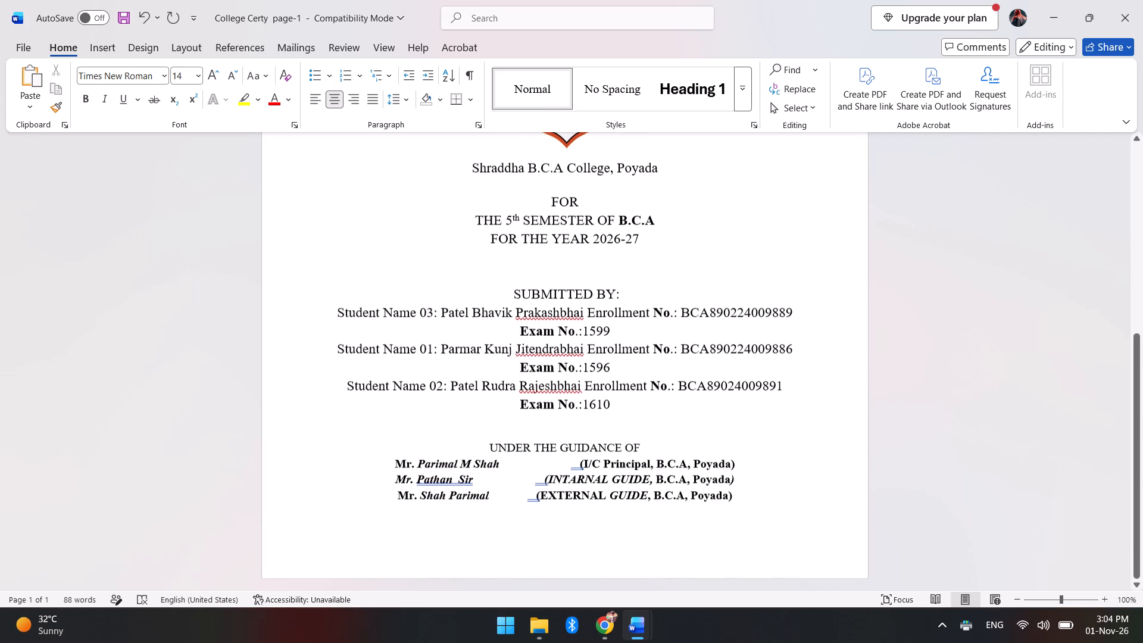
click(427, 314)
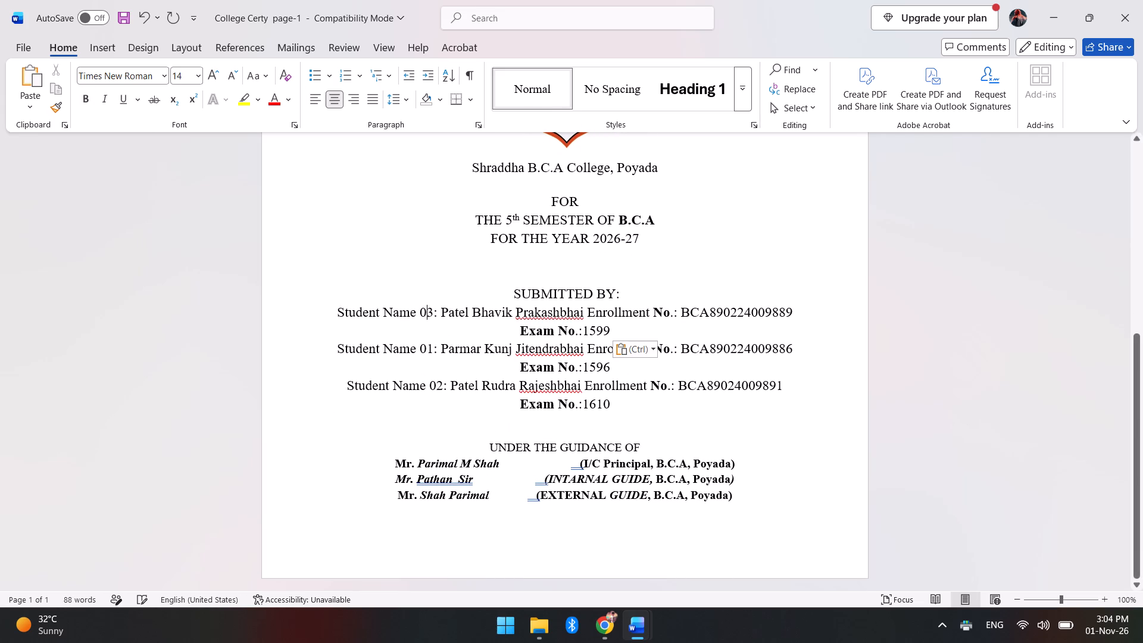
key(Right)
key(BackSpace)
key(1)
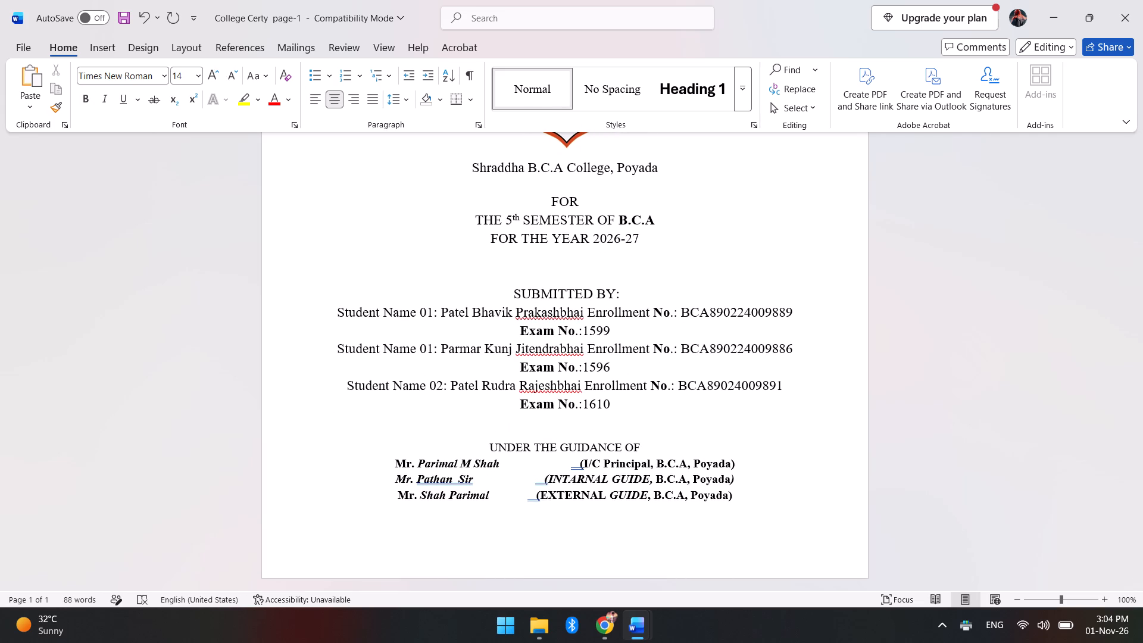
key(Down)
key(Down)
key(Down)
key(Left)
key(Up)
click(435, 349)
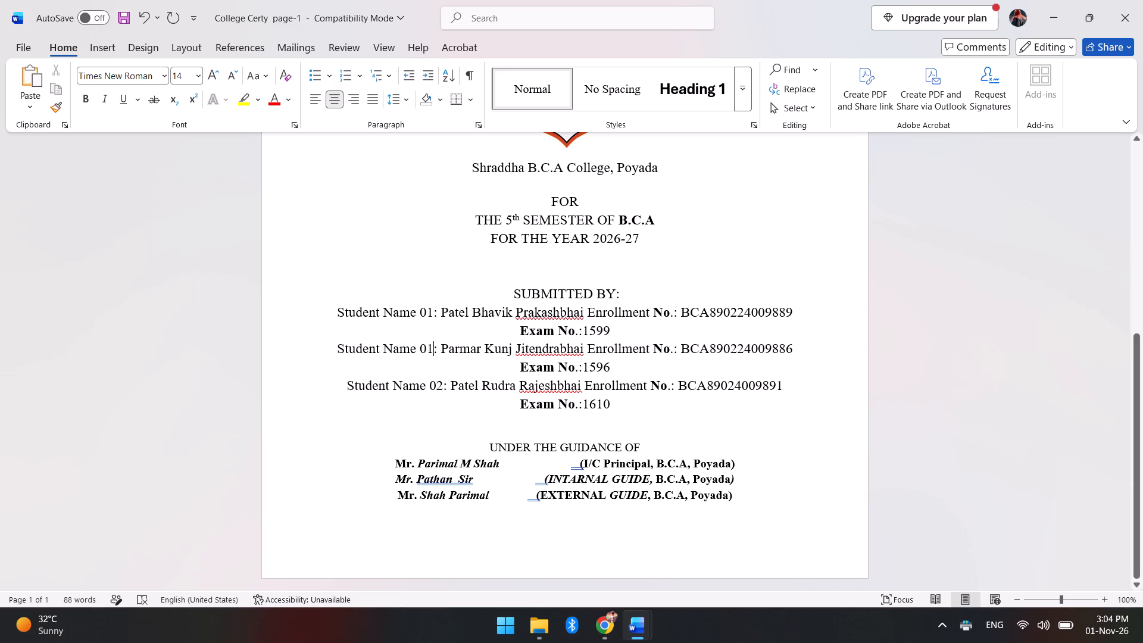
key(BackSpace)
key(2)
click(440, 386)
key(BackSpace)
key(3)
Print the cover page with the newly ordered student list.
key(ctrl+p)
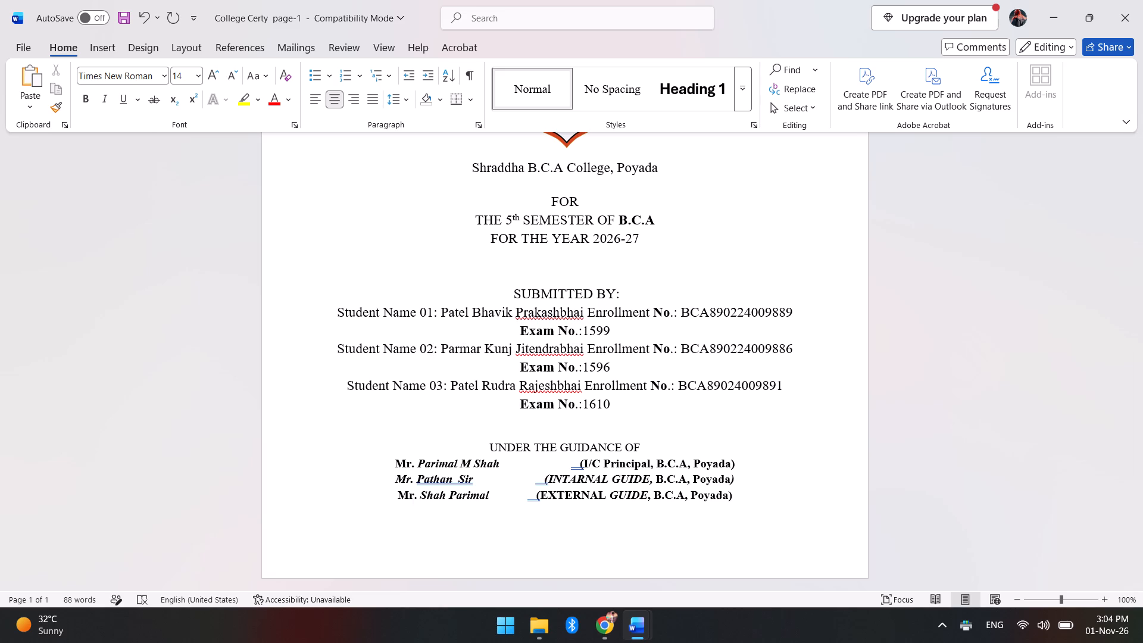
click(181, 118)
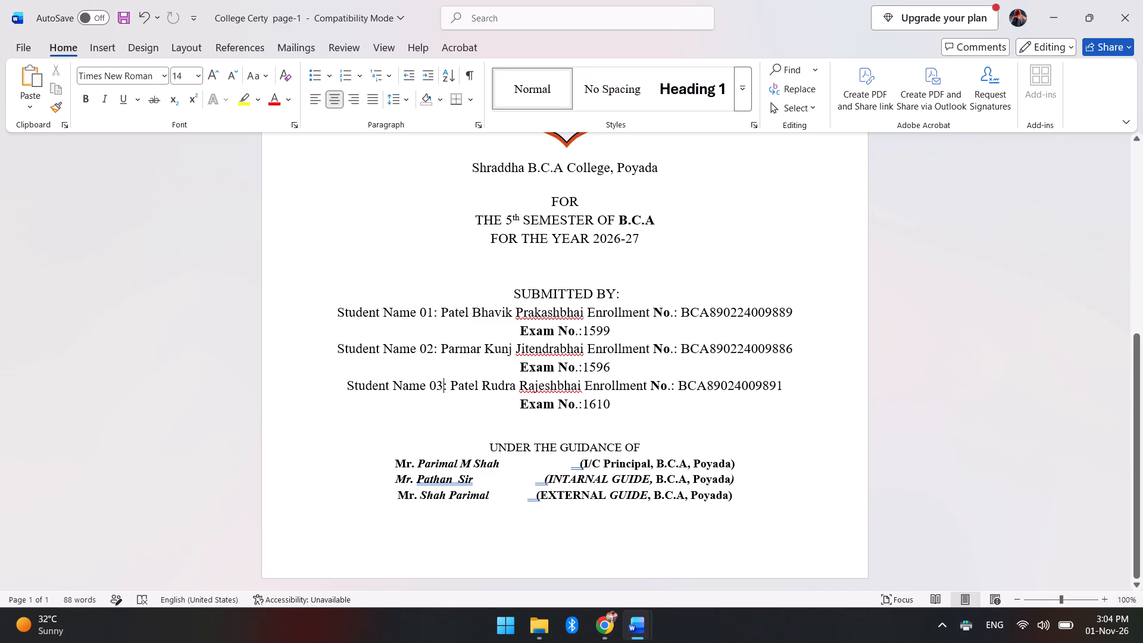
click(649, 564)
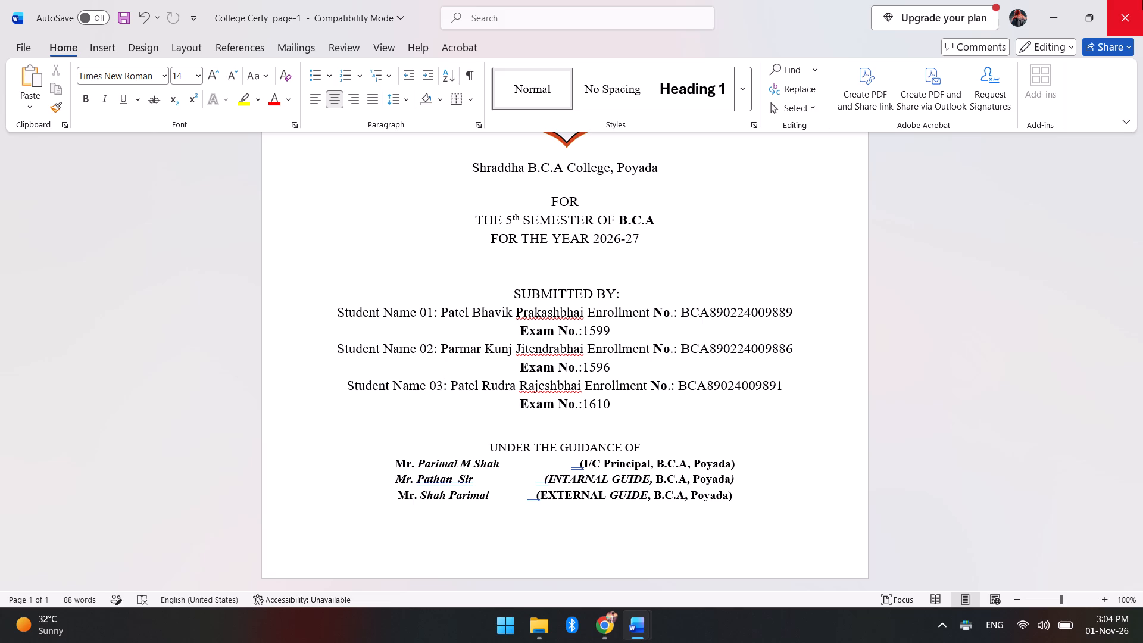
Close College Certy page-1 without saving the changes.
click(1142, 0)
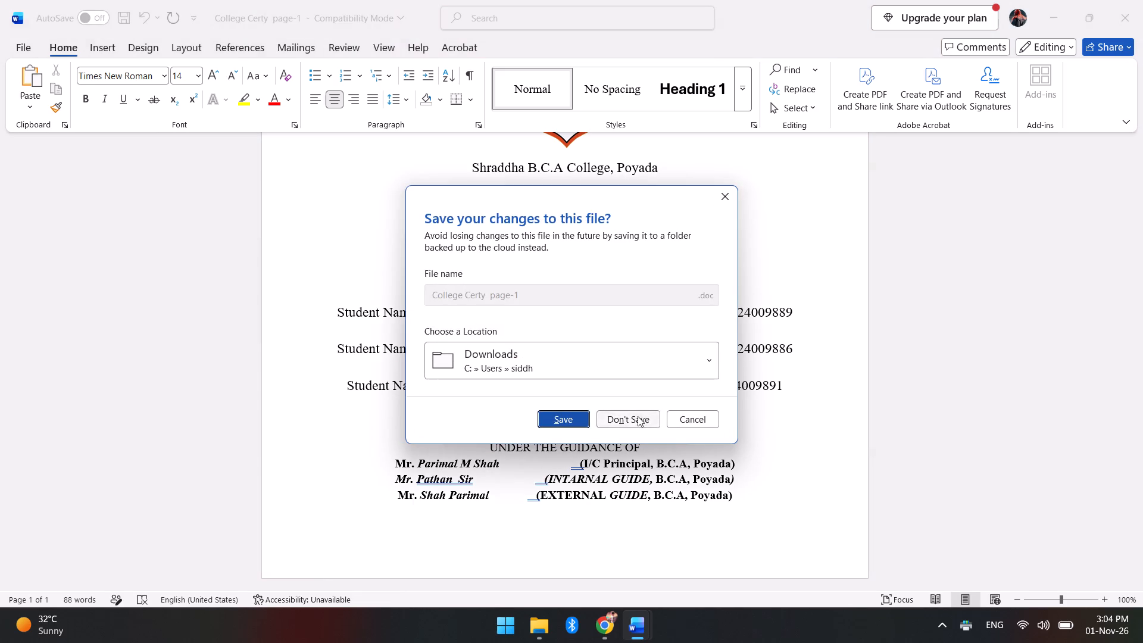
click(638, 416)
Switch to the Project Index document and check its print preview without printing.
click(635, 614)
click(392, 569)
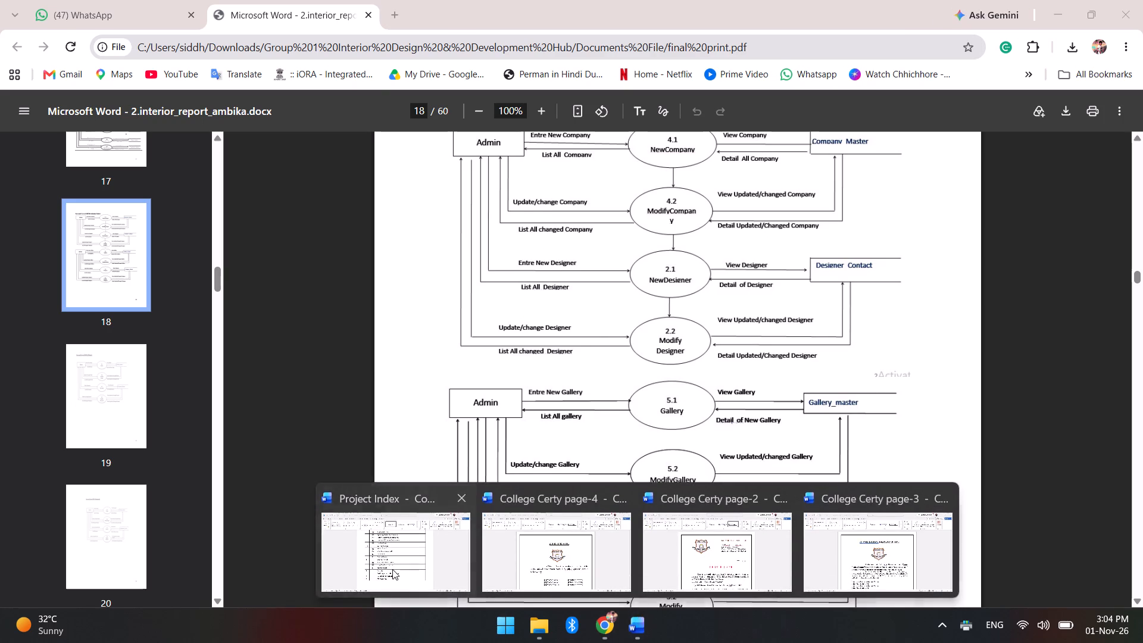
scroll(513, 399, up, 12)
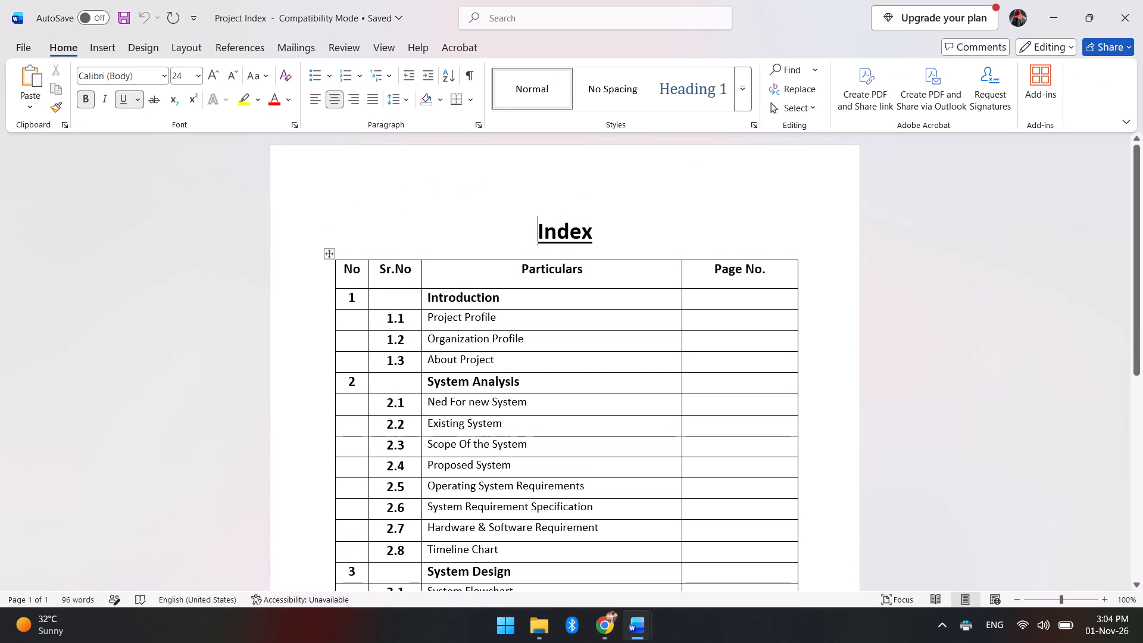
key(ctrl+p)
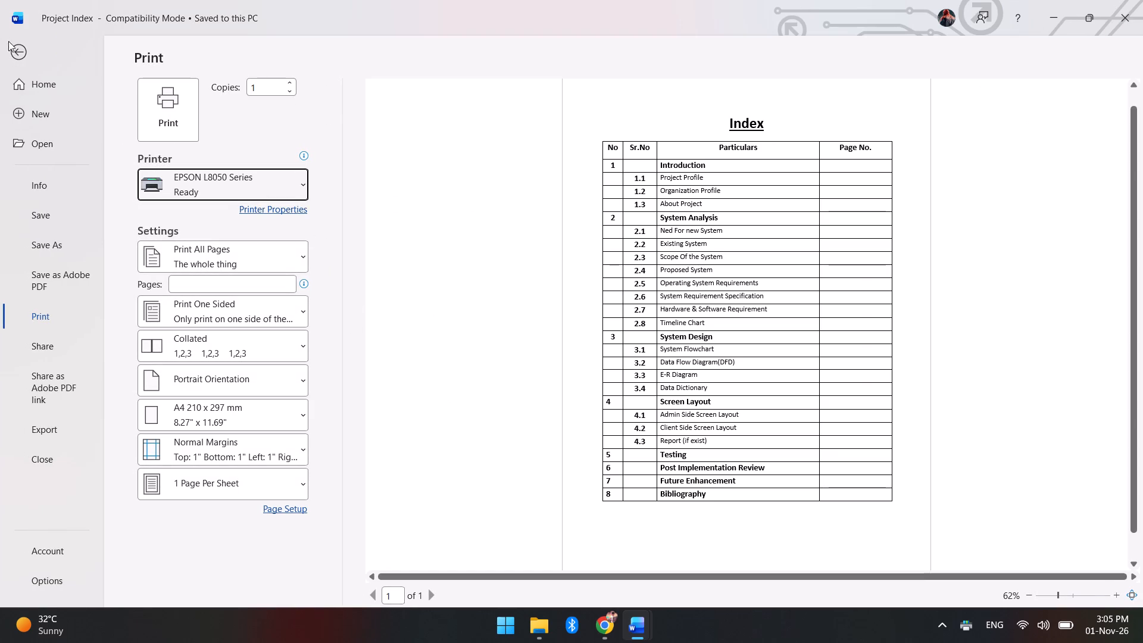
click(23, 56)
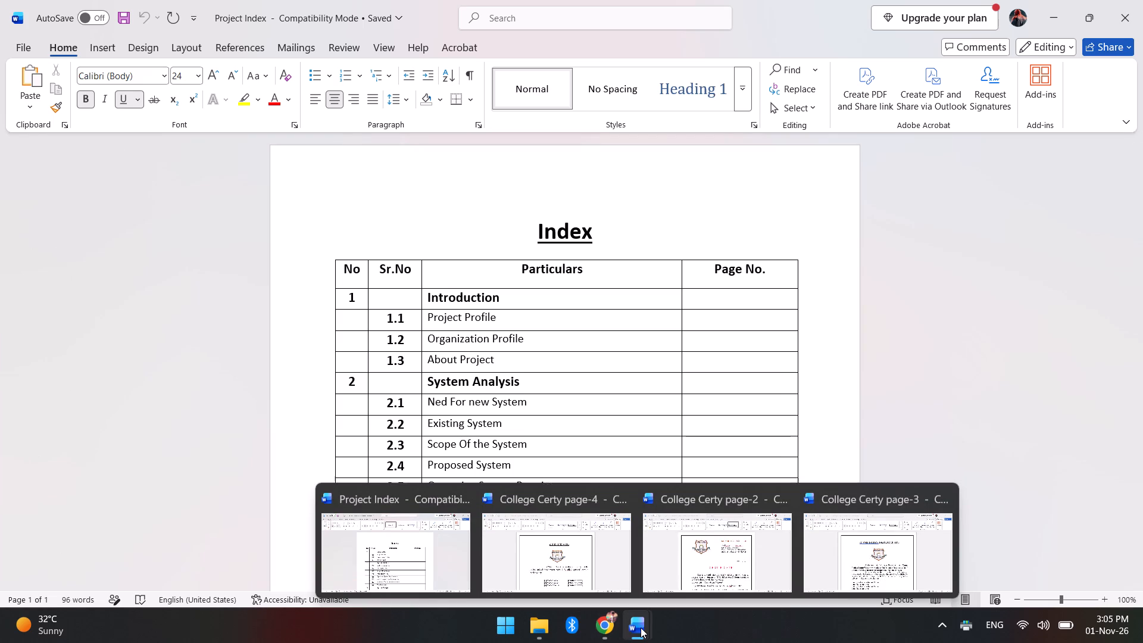
Switch to the College Certy page-2 document and replace the project title placeholder with "Industrial Project".
click(752, 547)
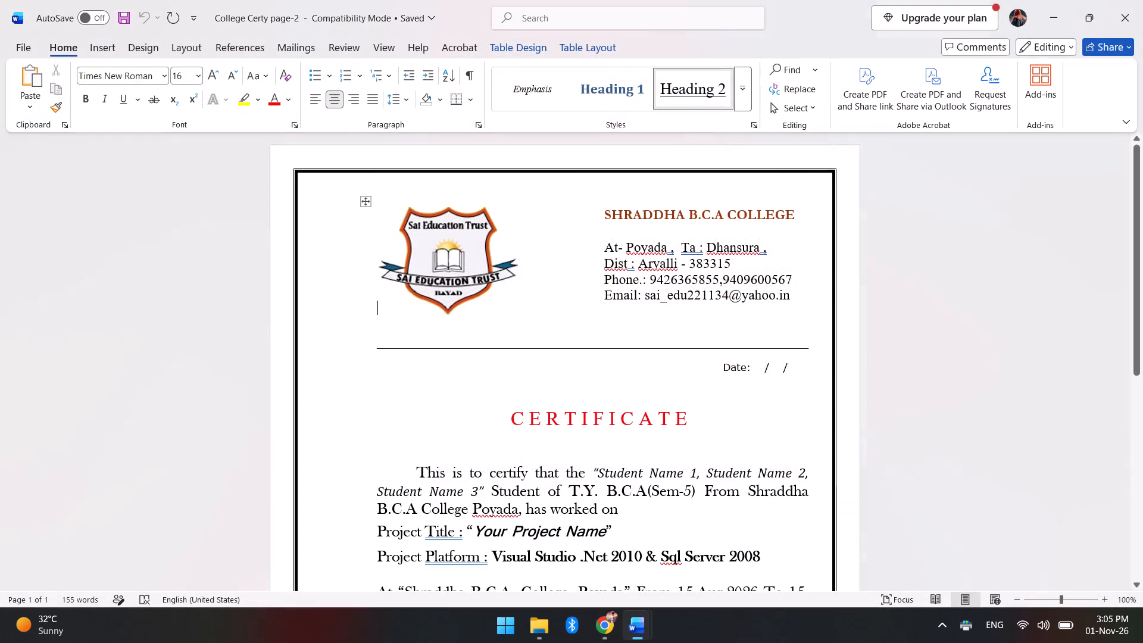
scroll(752, 547, down, 1)
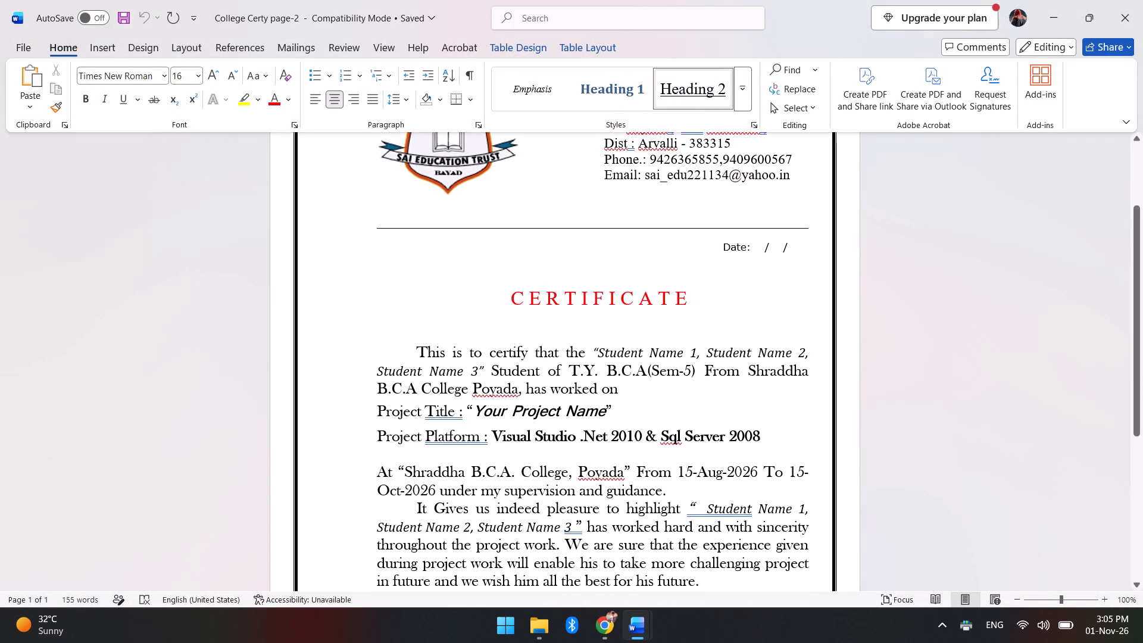
scroll(549, 382, down, 1)
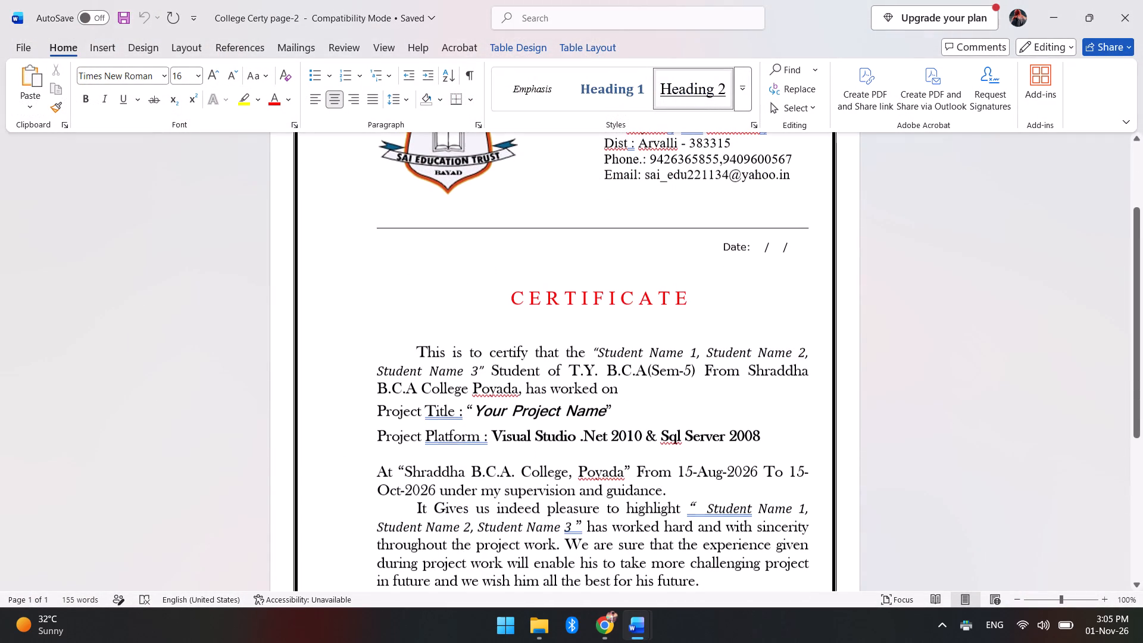
scroll(549, 382, down, 1)
click(605, 374)
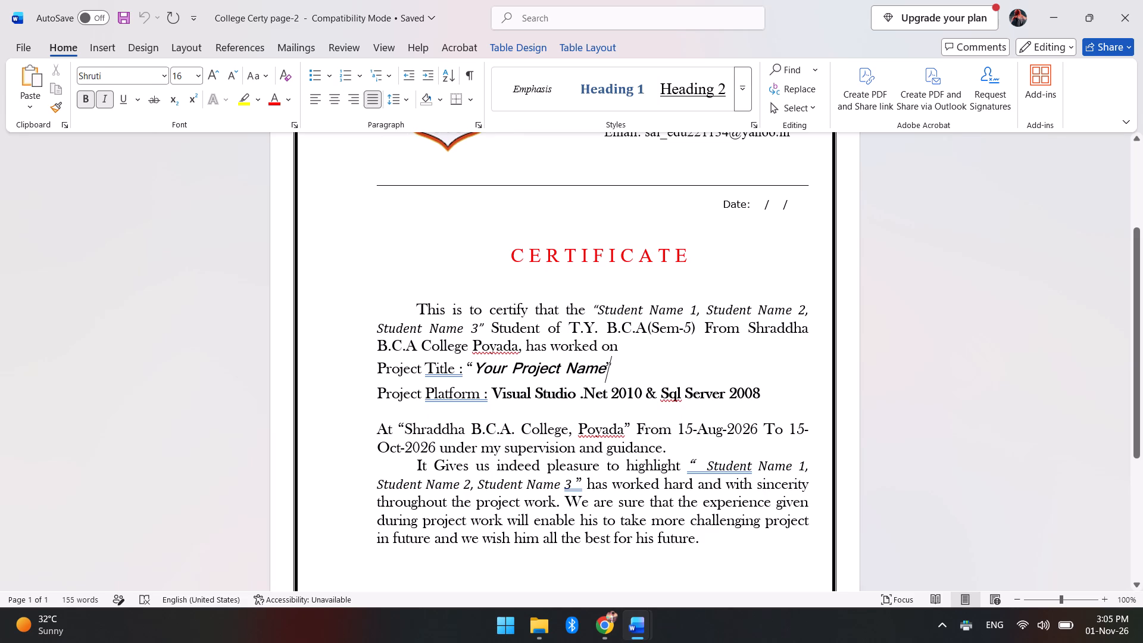
key(Left)
key(Right)
key(BackSpace)
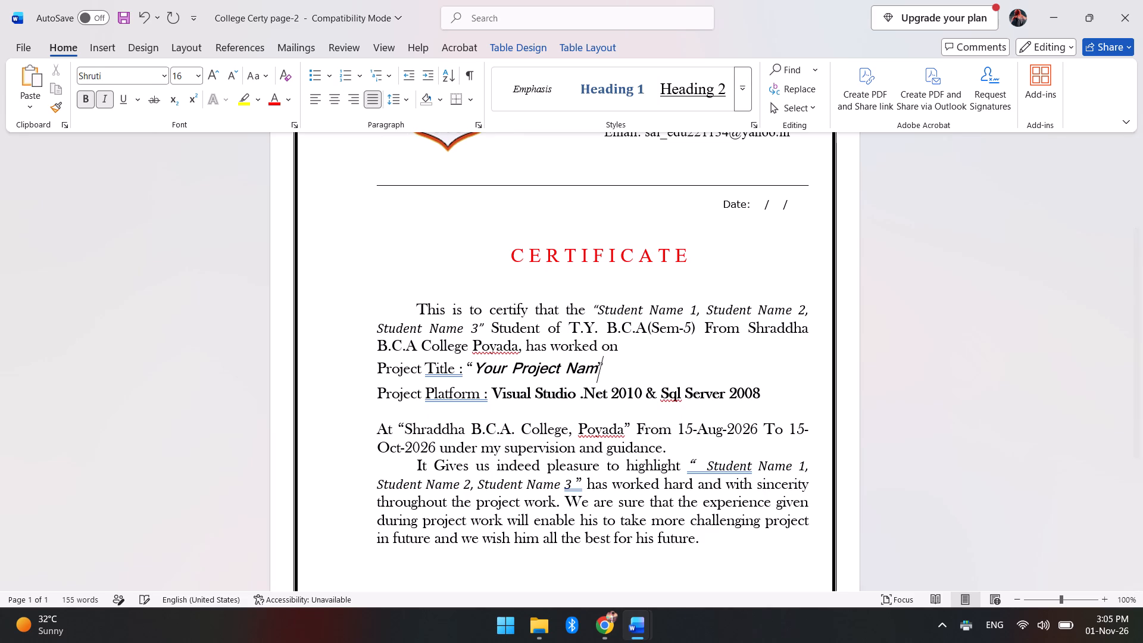
key(BackSpace)
key(BackSpace)
key(BackSpace)
key(BackSpace)
key(BackSpace)
key(BackSpace)
key(BackSpace)
key(BackSpace)
key(BackSpace)
key(BackSpace)
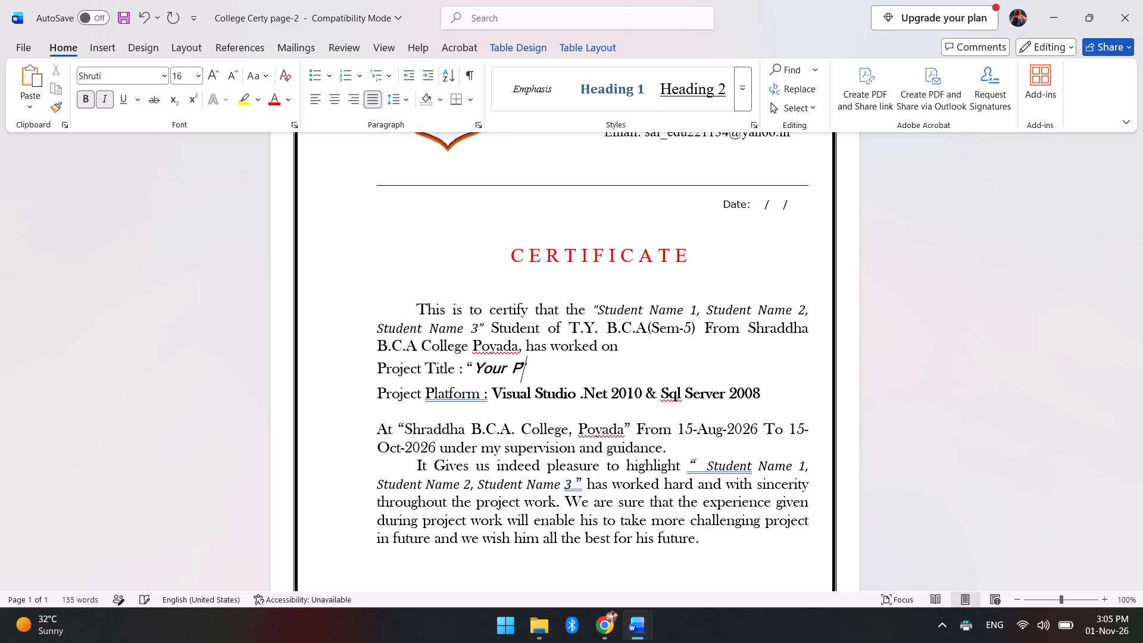
key(BackSpace)
key(BackSpace)
key(BackSpace)
key(BackSpace)
key(BackSpace)
key(BackSpace)
text(INDUSTRAI)
key(BackSpace)
key(BackSpace)
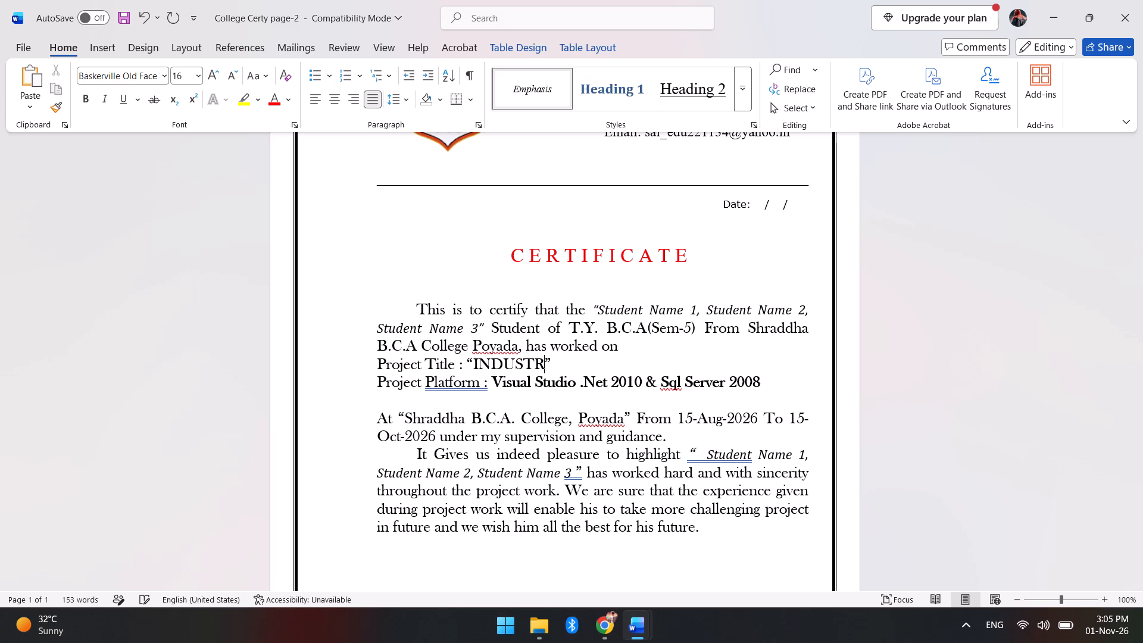
key(BackSpace)
key(BackSpace)
key(BackSpace)
text(ndu)
text(strial)
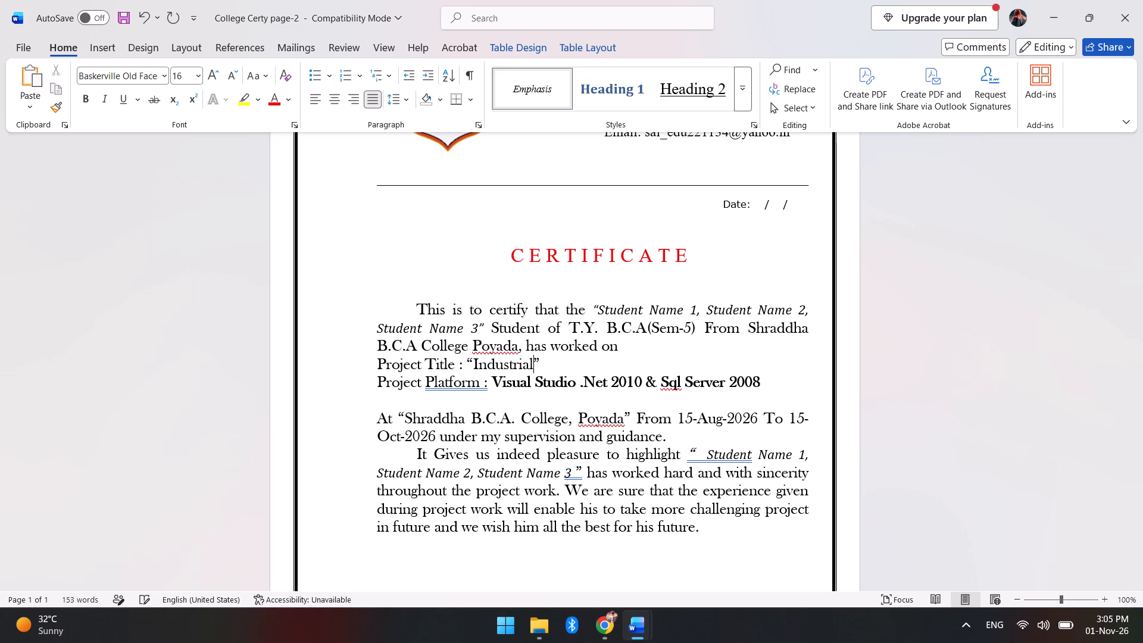
key(space)
text(roject)
Replace the three student name placeholders in the "pleasure to highlight" paragraph with the three students' full names, separated by commas.
scroll(662, 388, right, 1)
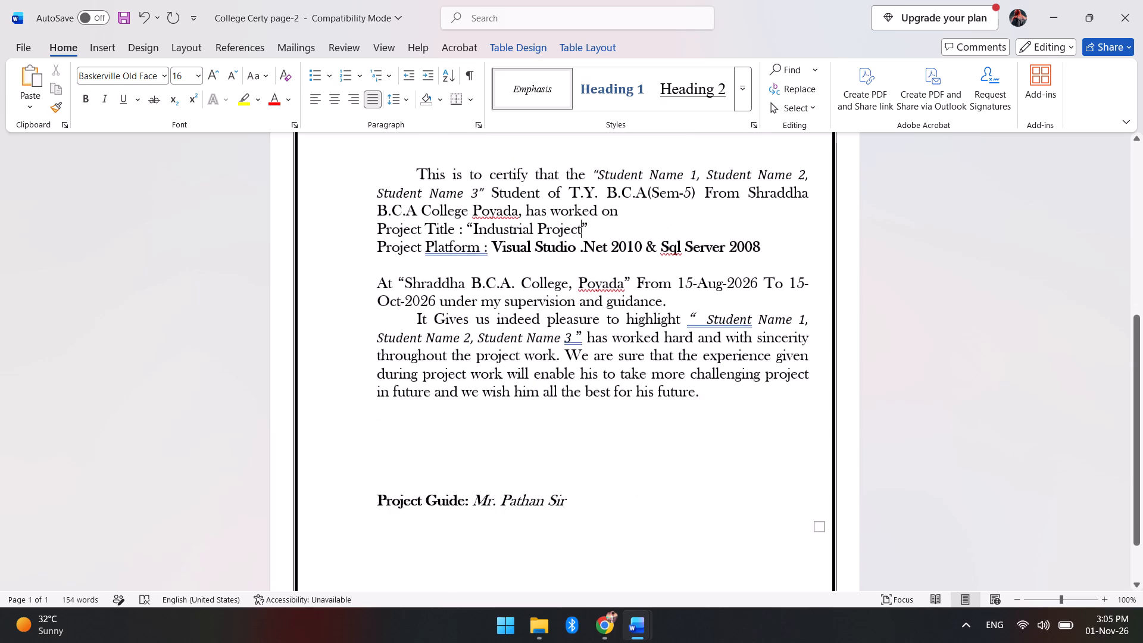
scroll(649, 363, down, 4)
scroll(649, 363, up, 1)
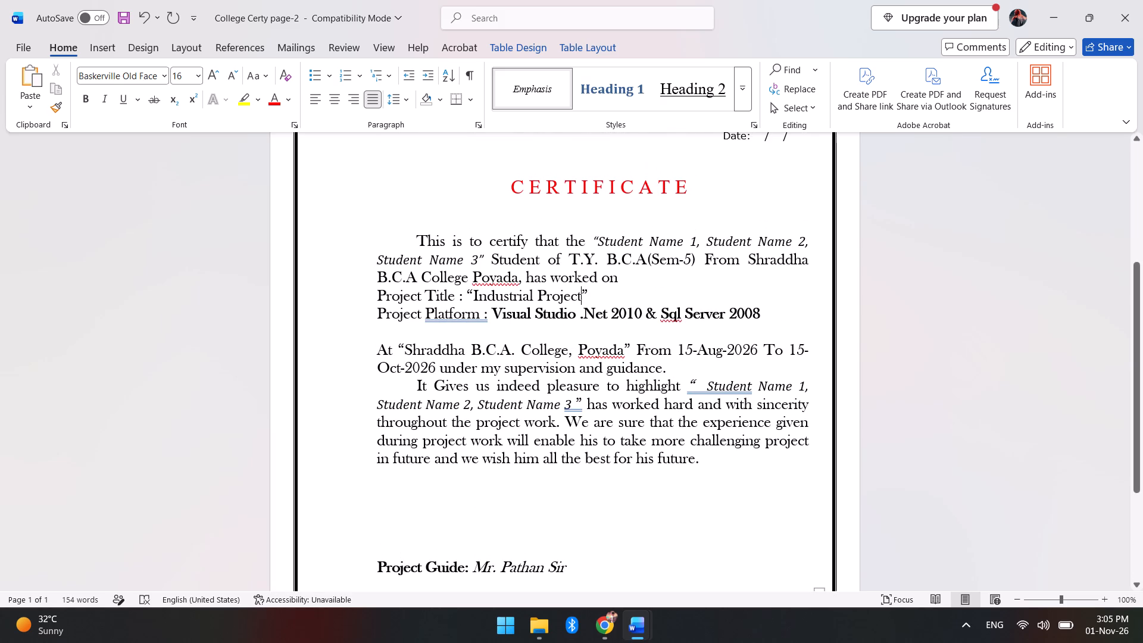
drag(571, 406, 706, 386)
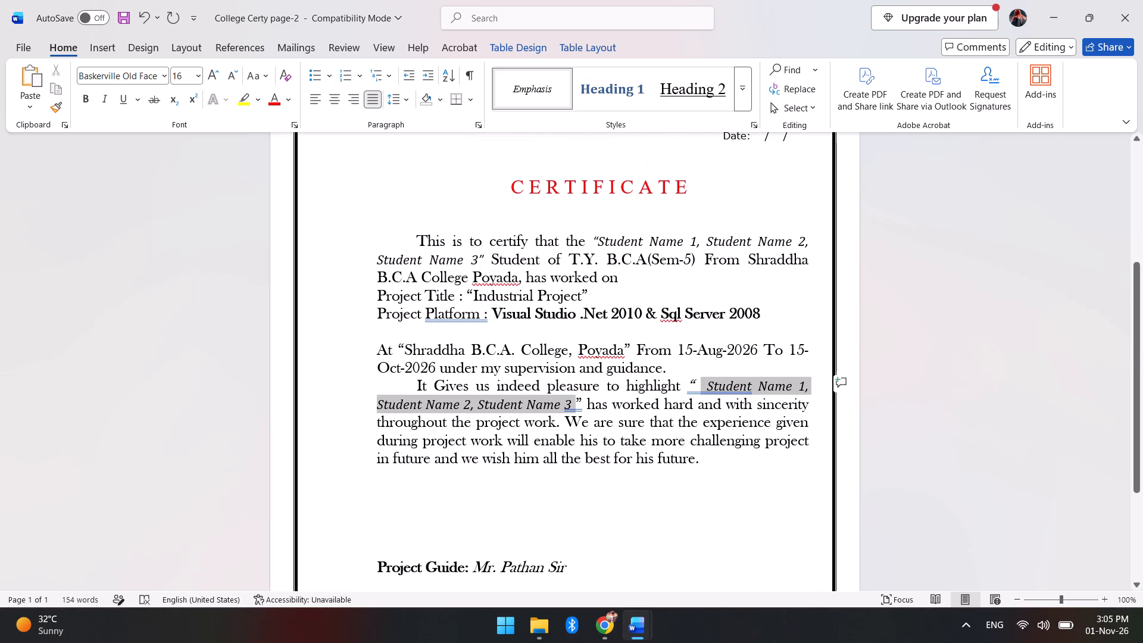
drag(706, 386, 710, 388)
key(BackSpace)
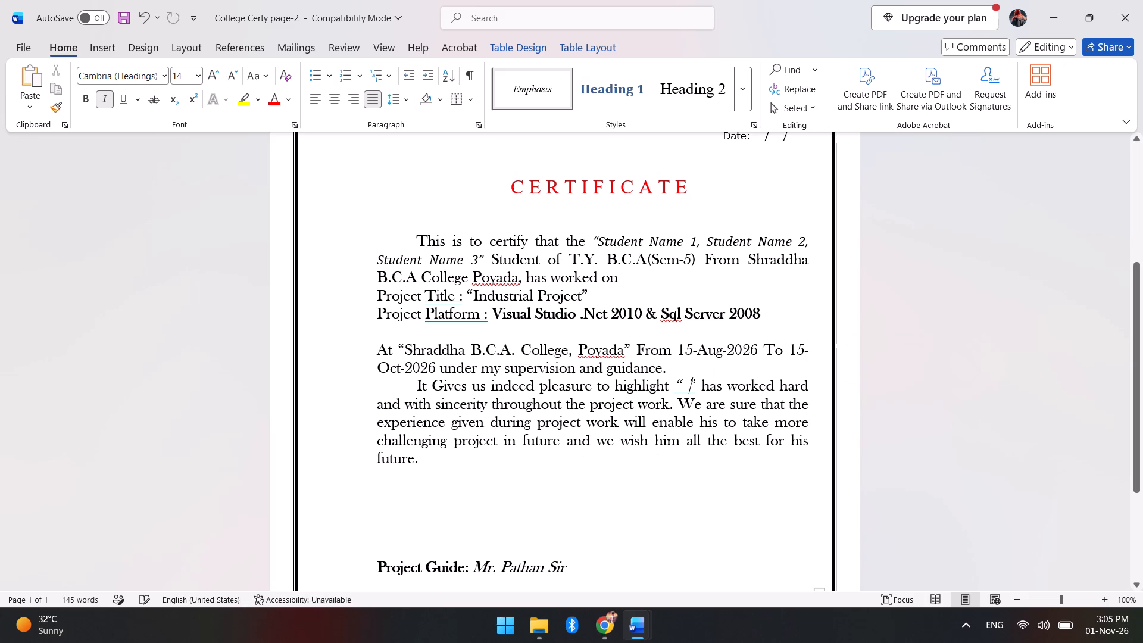
key(BackSpace)
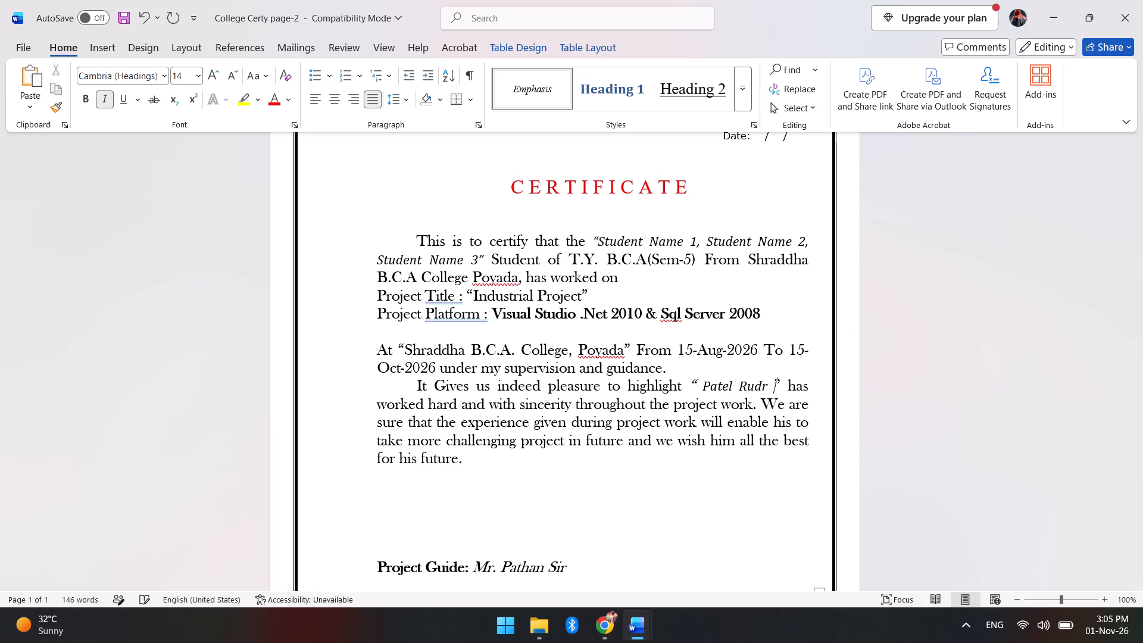
key(BackSpace)
key(a)
key(BackSpace)
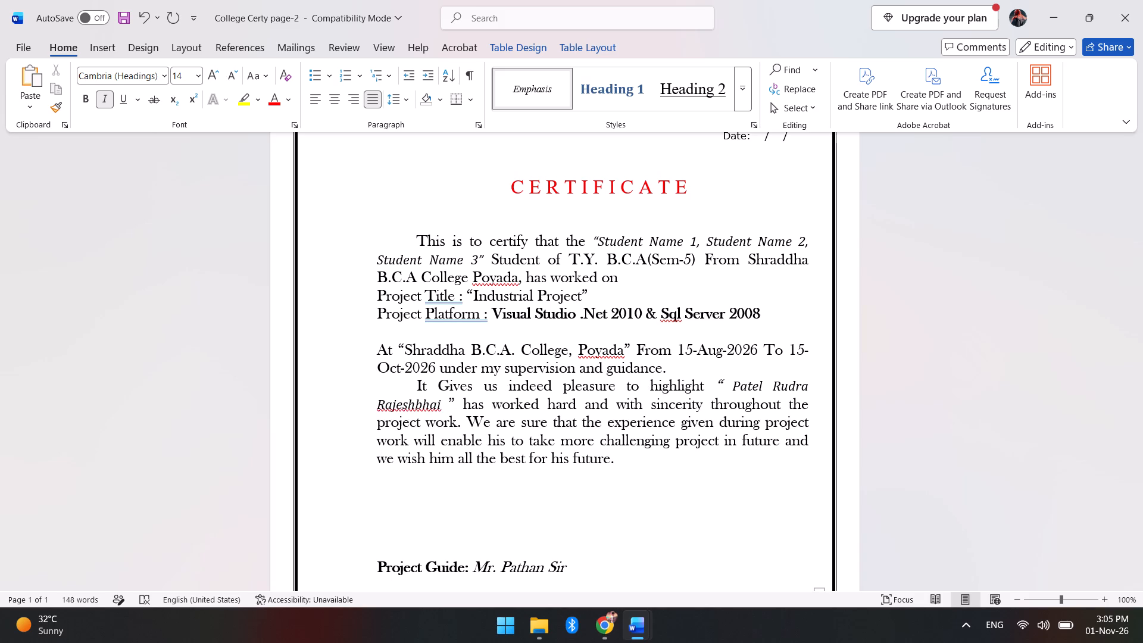
key(BackSpace)
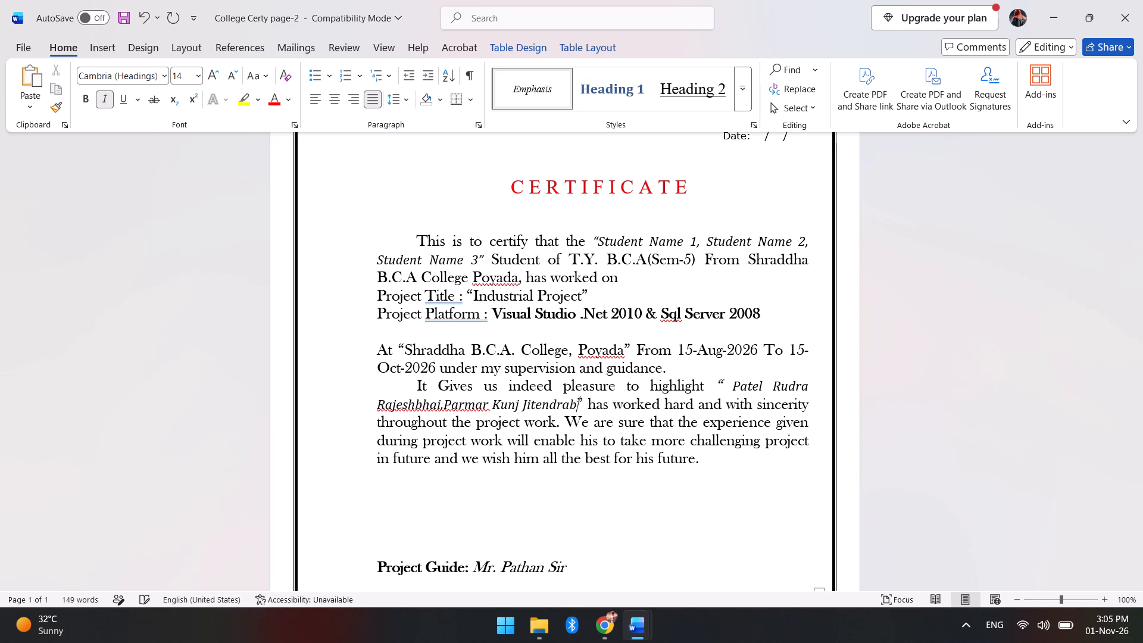
key(BackSpace)
key(comma)
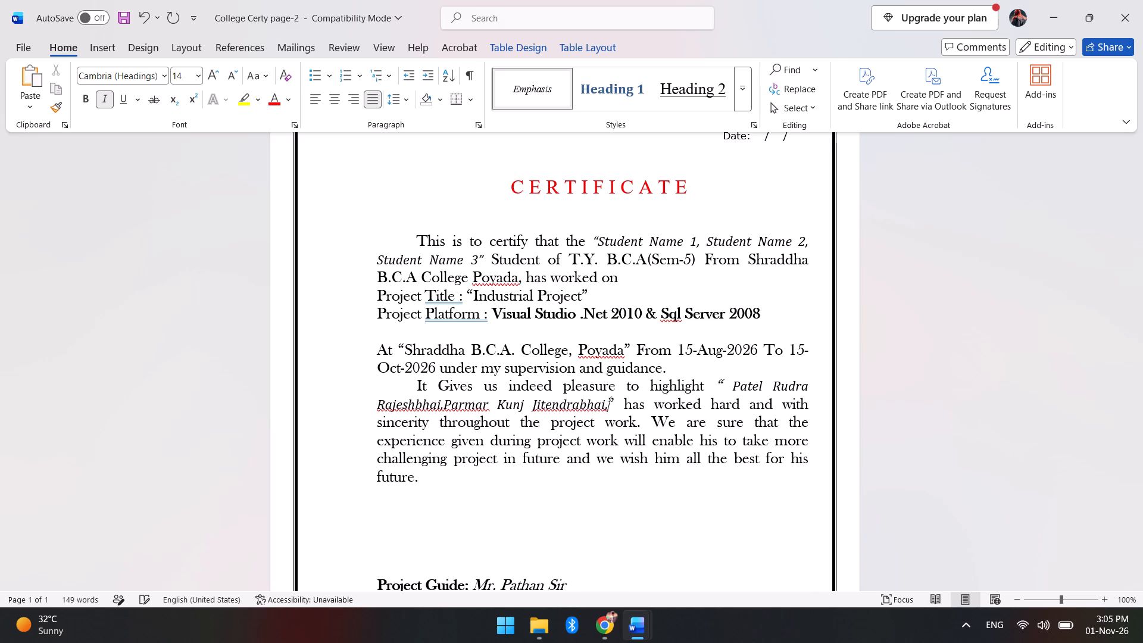
key(p)
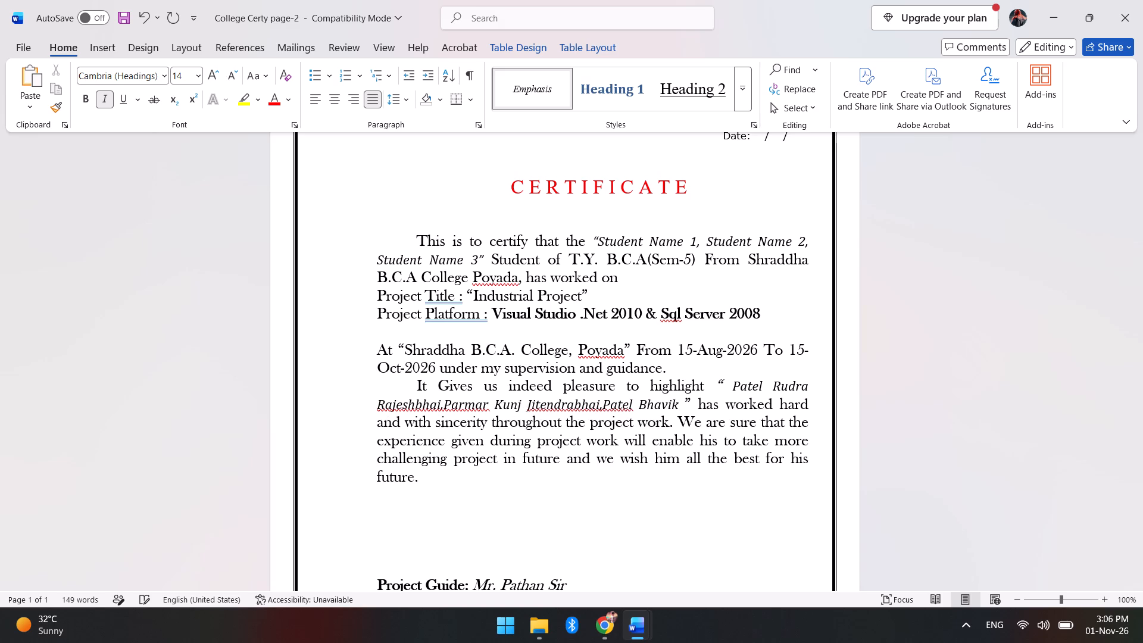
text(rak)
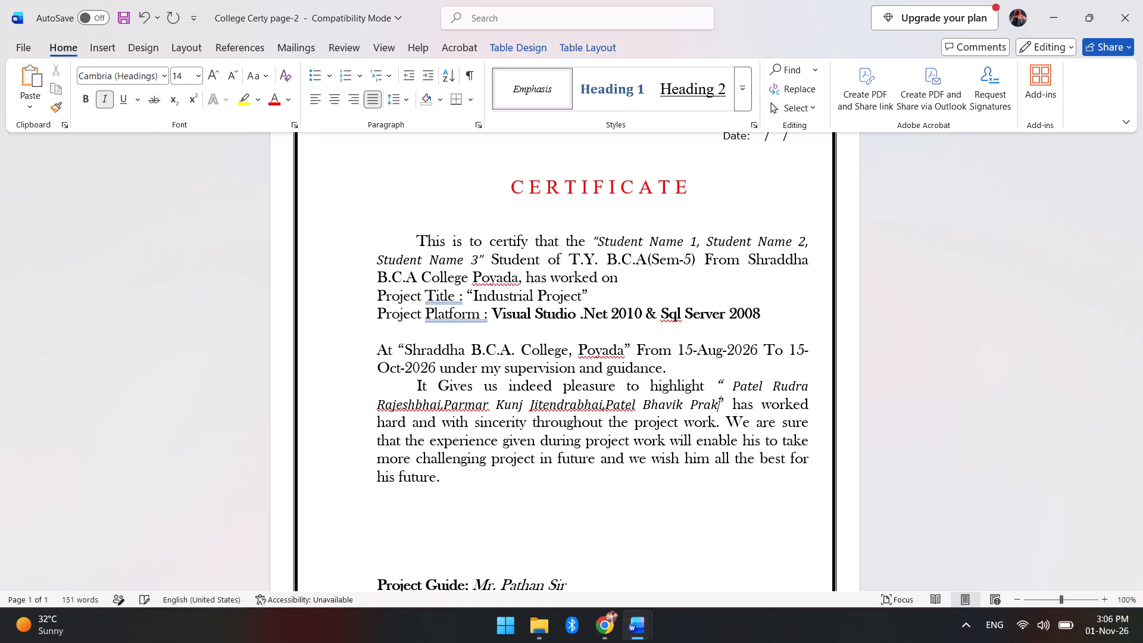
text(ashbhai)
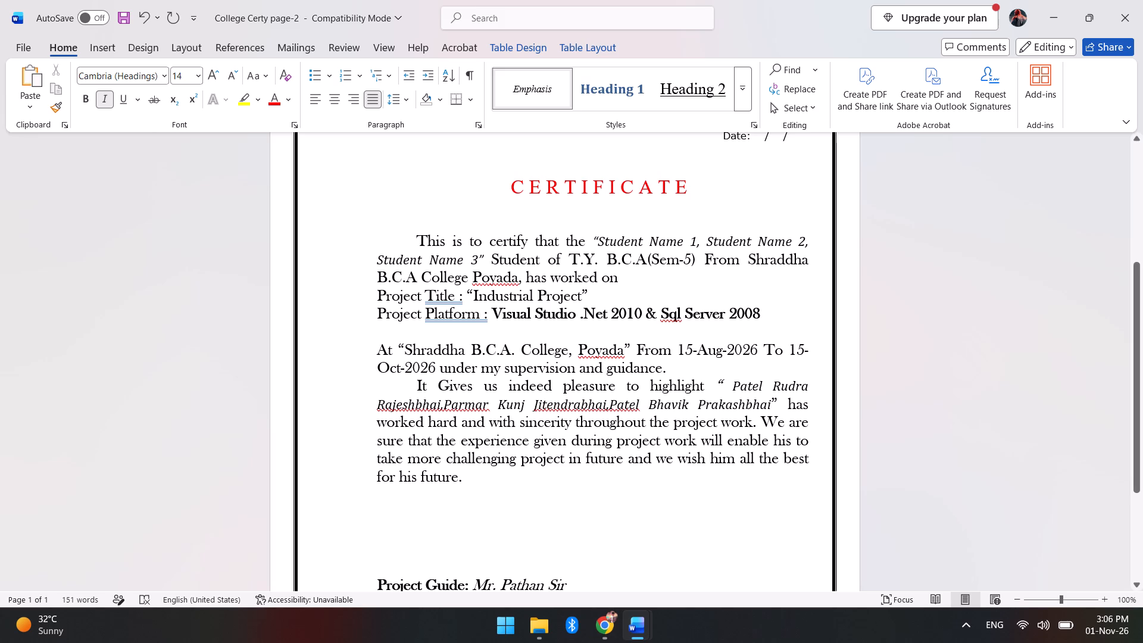
Copy the student names up to the third student's surname and paste them over the placeholders in the "This is to certify" sentence.
click(445, 402)
click(641, 410)
key(shift+Up)
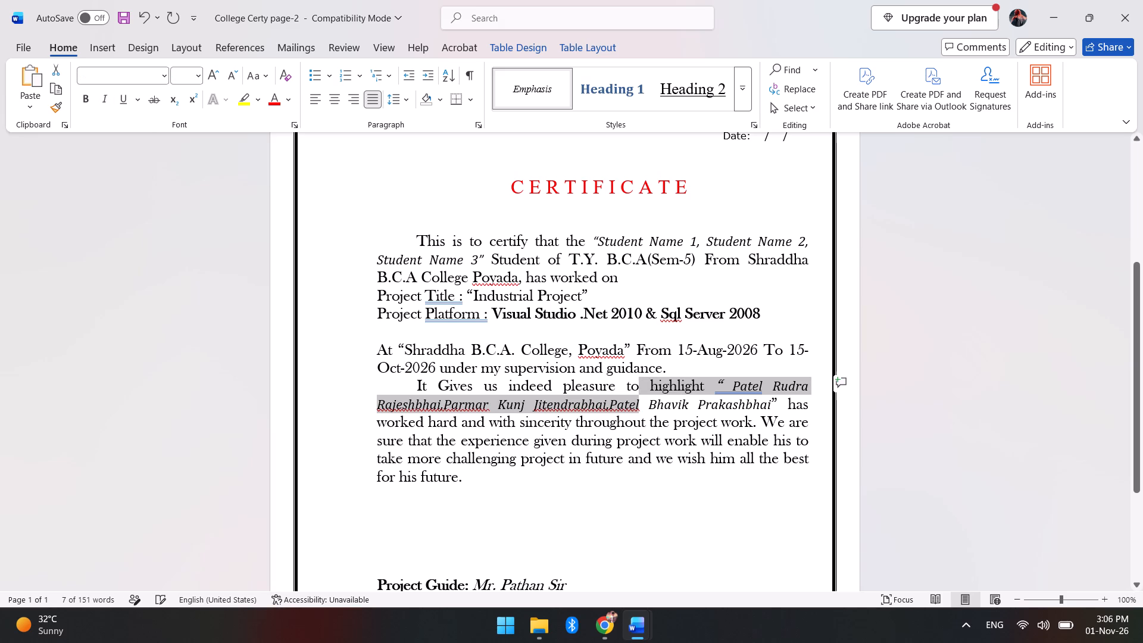
key(shift+Right)
key(shift+Right)
key(shift+Right)
key(shift+Right)
key(shift+Right)
key(shift+Right)
key(shift+Right)
key(shift+Right)
key(shift+Right)
key(shift+Right)
key(shift+Right)
key(shift+Right)
key(shift+Right)
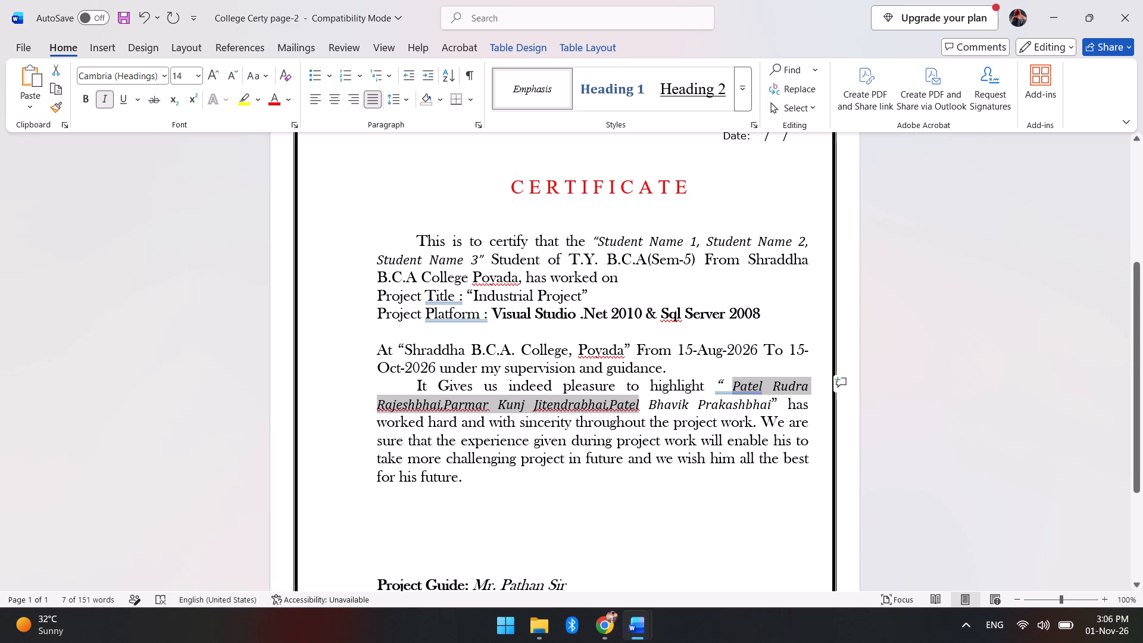
key(ctrl+c)
key(ctrl+c)
key(ctrl+c)
ctrl+double_click(644, 405)
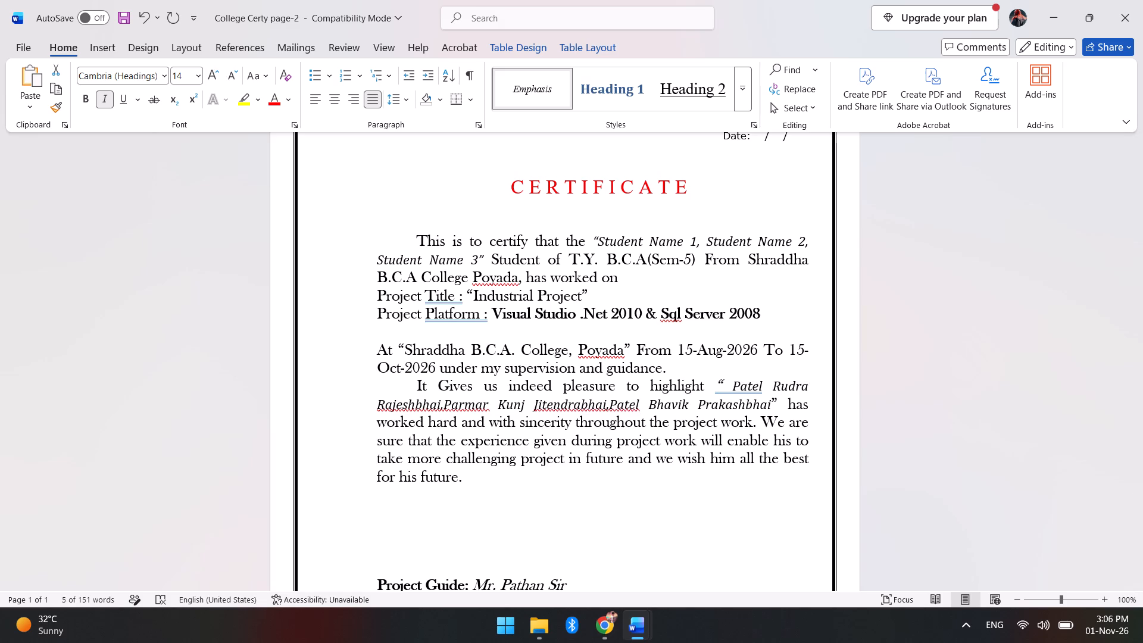
click(476, 261)
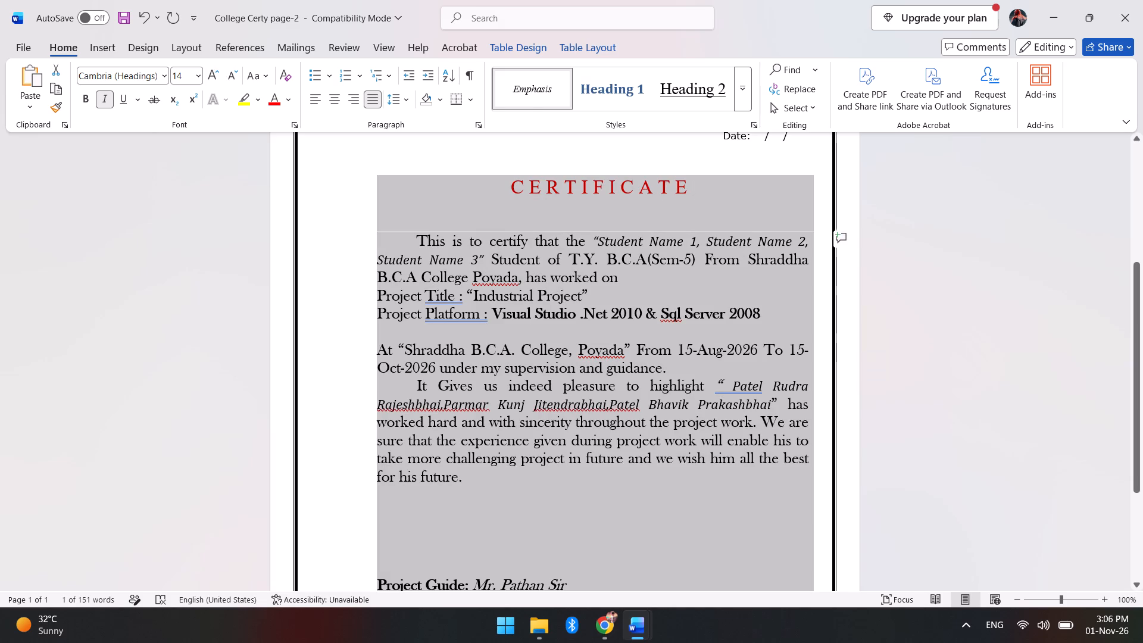
click(476, 261)
key(Right)
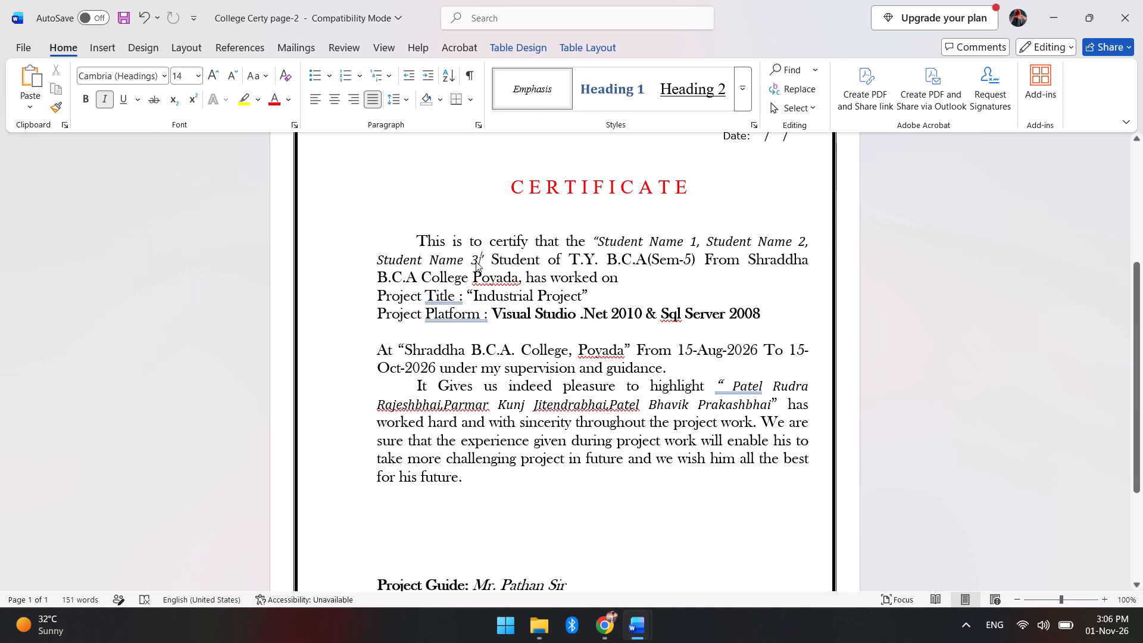
key(shift+Up)
key(shift+Right)
key(shift+Right)
key(shift+Right)
key(shift+Right)
key(shift+Right)
key(shift+Right)
key(shift+Right)
key(shift+Right)
key(shift+Right)
key(shift+Right)
key(shift+Right)
key(shift+Right)
key(shift+Right)
key(shift+Right)
key(shift+Right)
key(shift+Right)
key(shift+Right)
key(shift+Right)
key(shift+Right)
key(shift+Right)
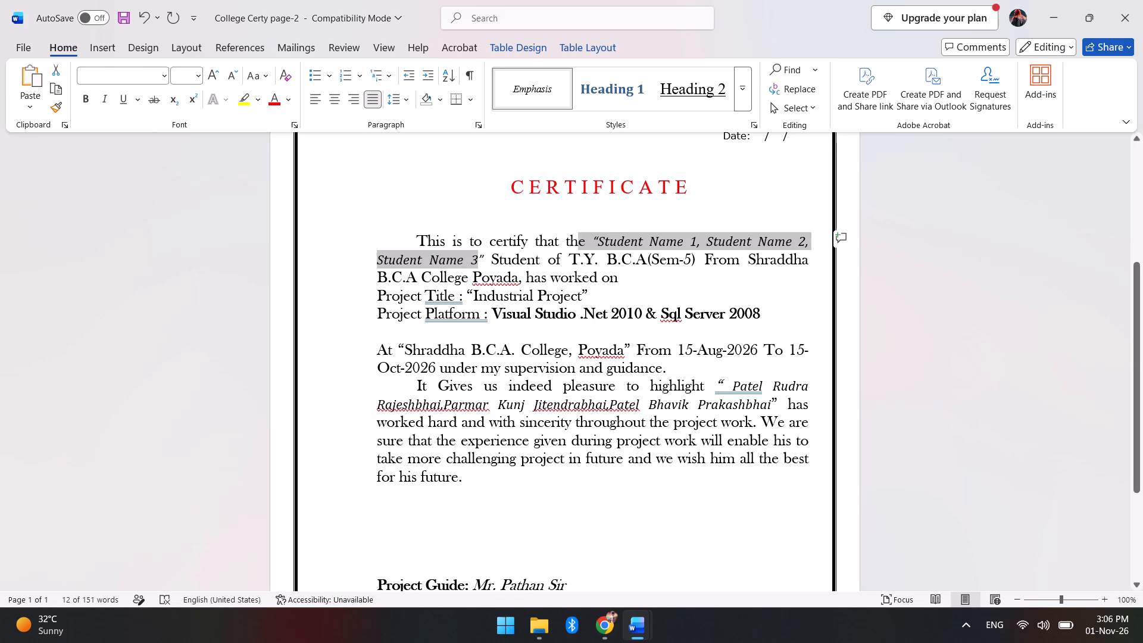
key(shift+Left)
key(shift+Left)
key(shift+Left)
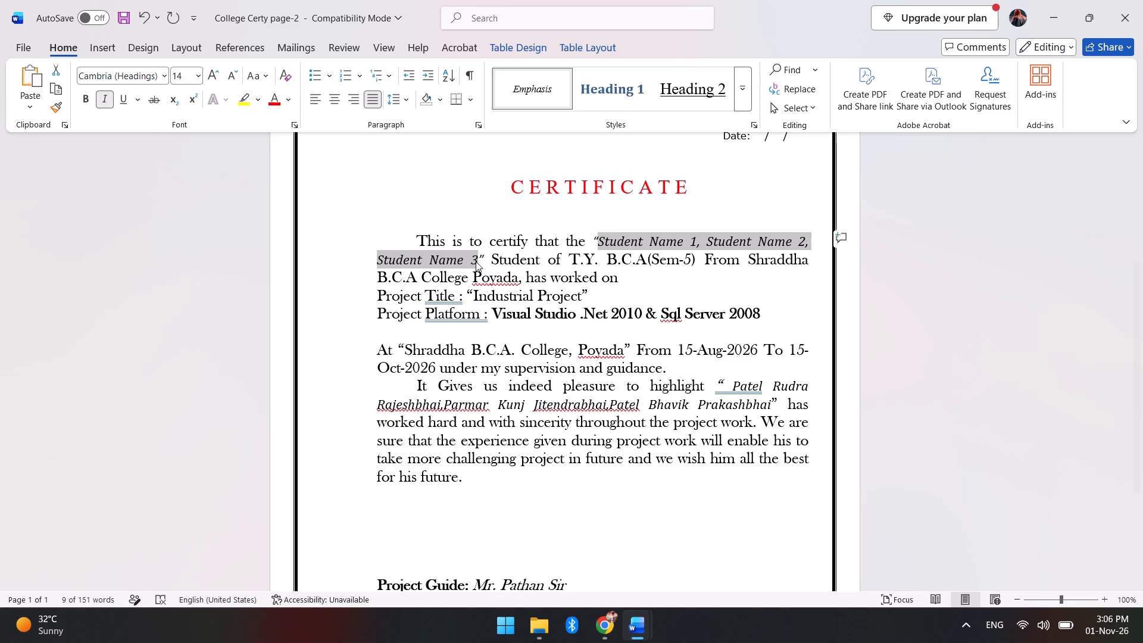
key(ctrl+v)
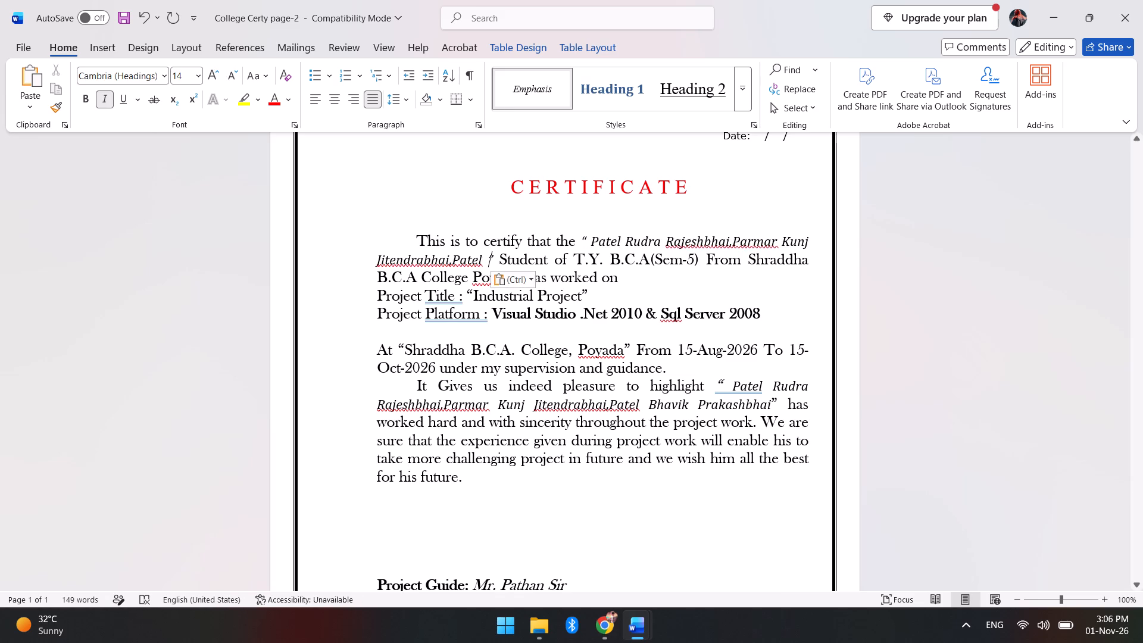
Add the flagged student name words and the place name "Poyada" in the opening paragraph to the spelling dictionary.
right_click(705, 247)
click(663, 307)
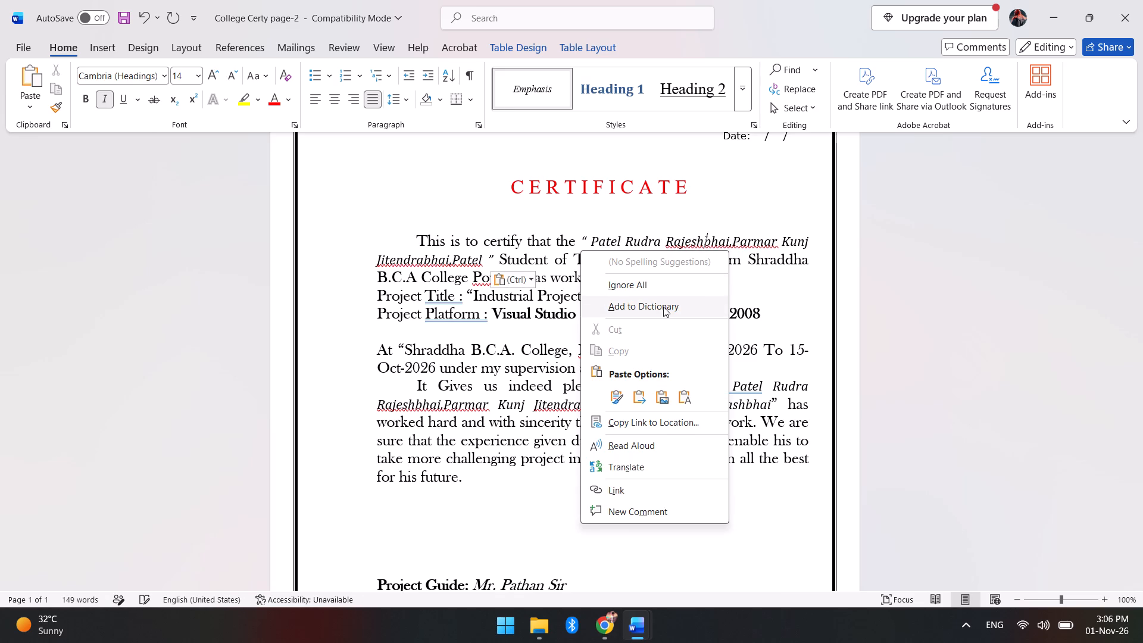
right_click(452, 266)
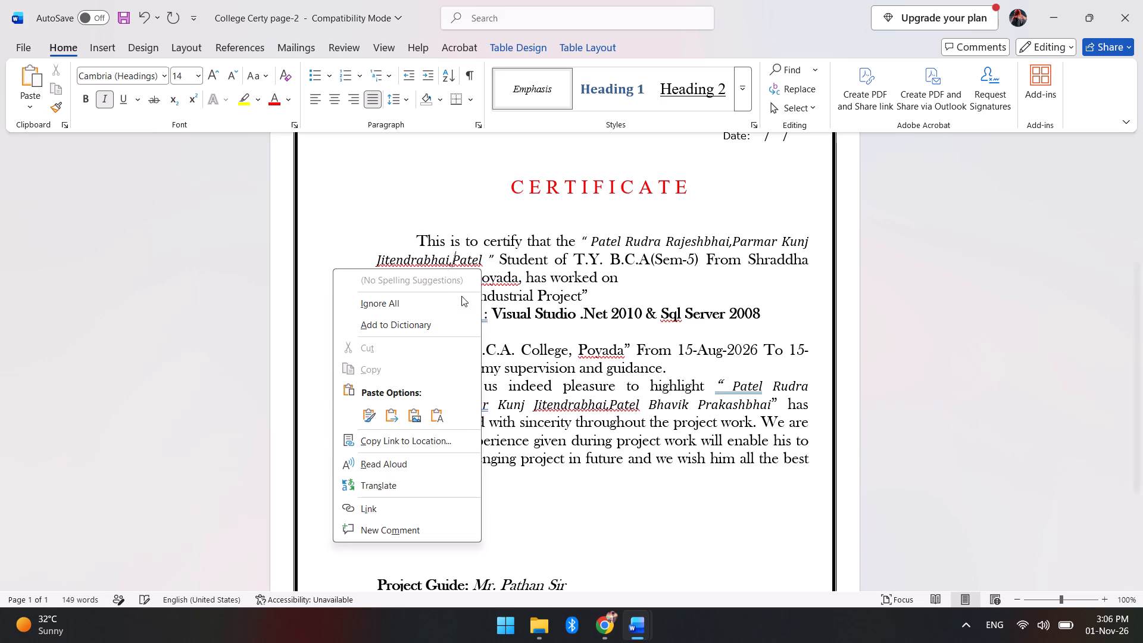
click(443, 321)
right_click(486, 285)
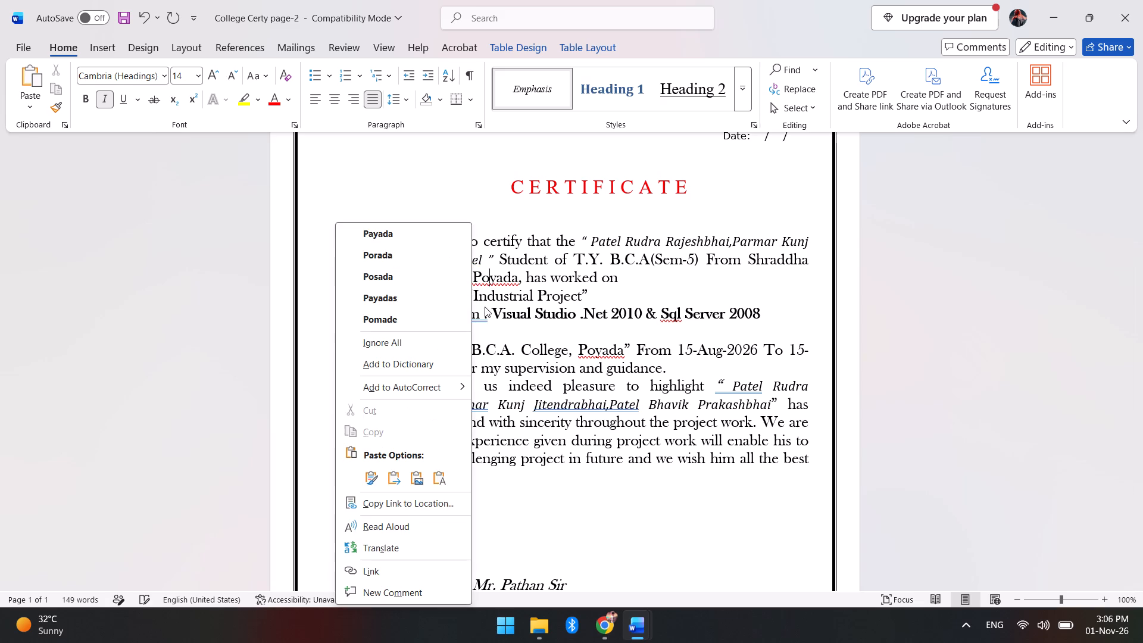
click(399, 367)
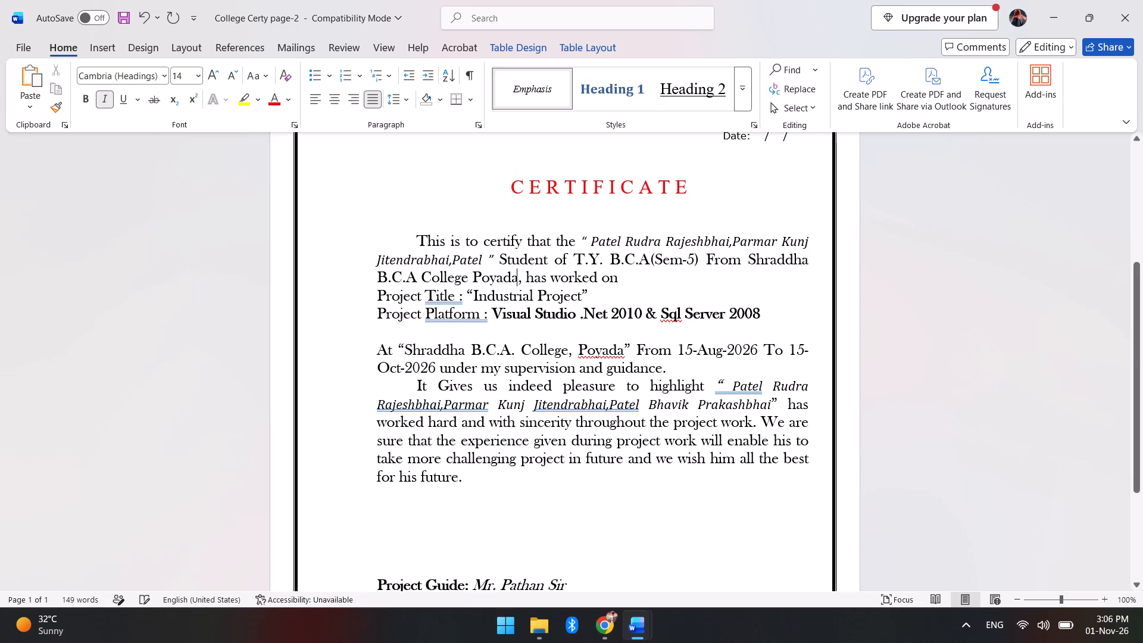
Accept the spacing corrections that change the labels to "Project Platform:" and "Project Title:".
right_click(463, 314)
click(448, 338)
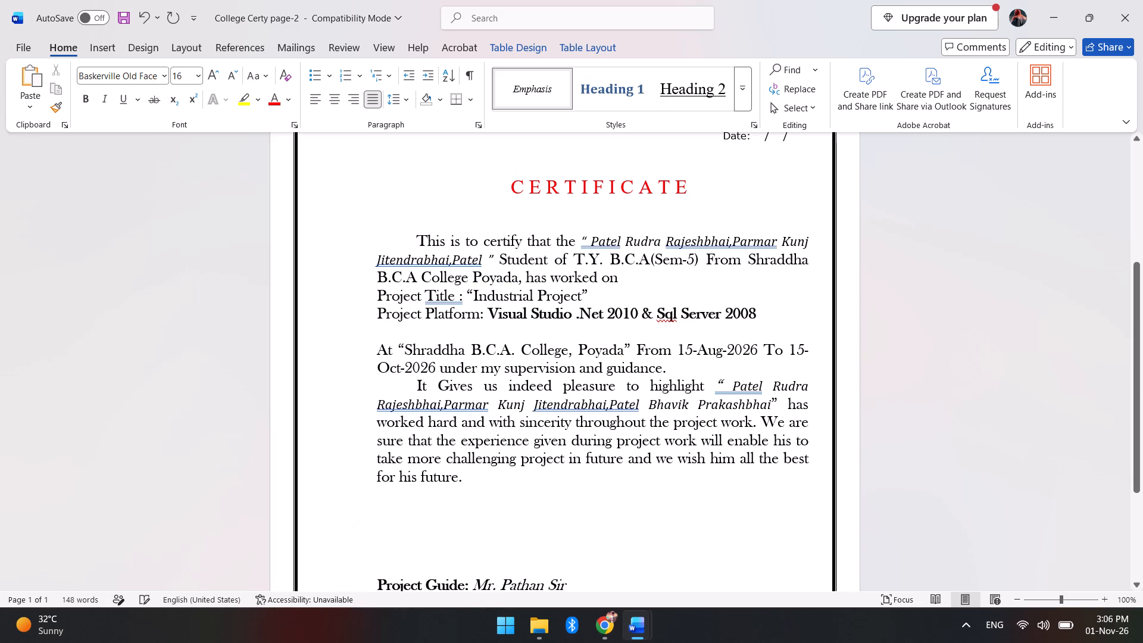
right_click(445, 298)
click(426, 319)
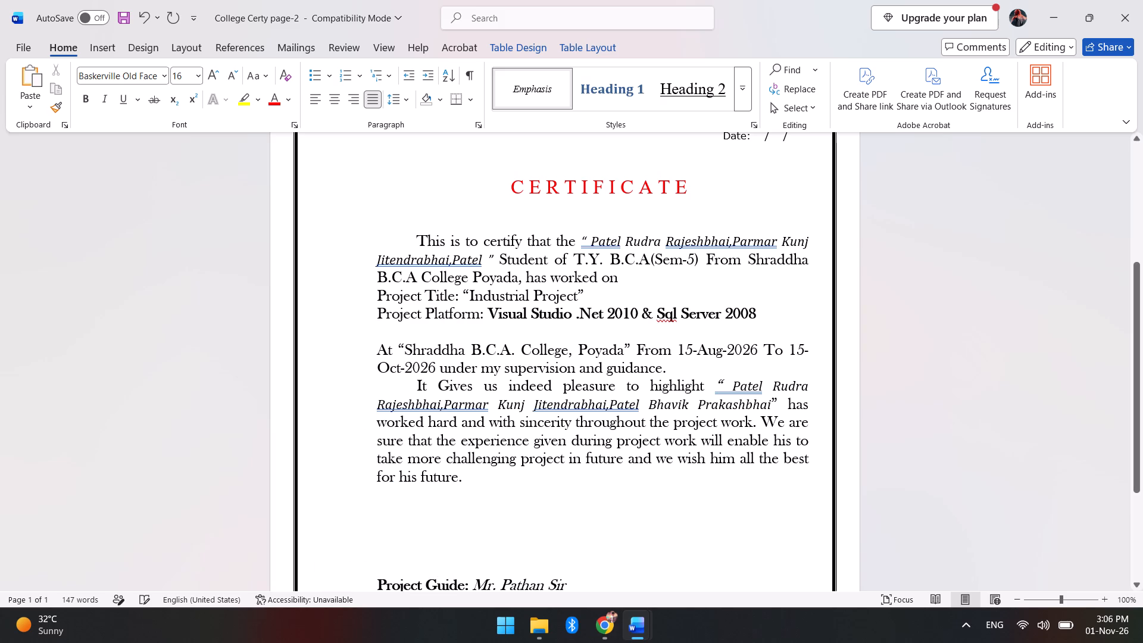
Accept the suggested spacing corrections around the quotation marks and commas in the student names of the "This is to certify" sentence.
right_click(417, 260)
click(404, 286)
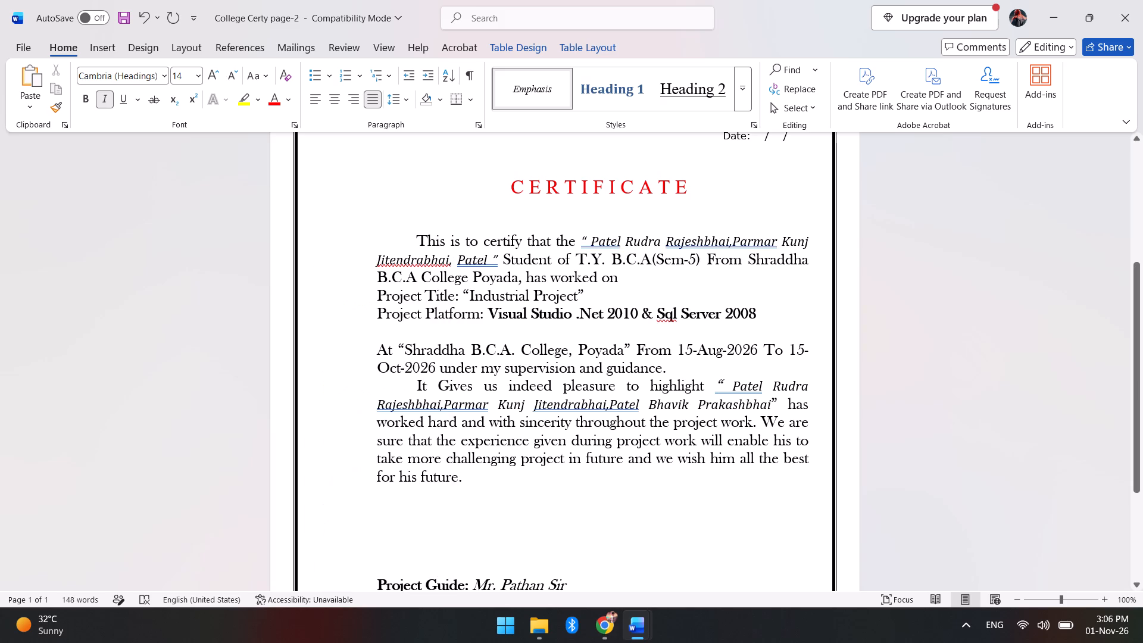
right_click(602, 239)
click(585, 263)
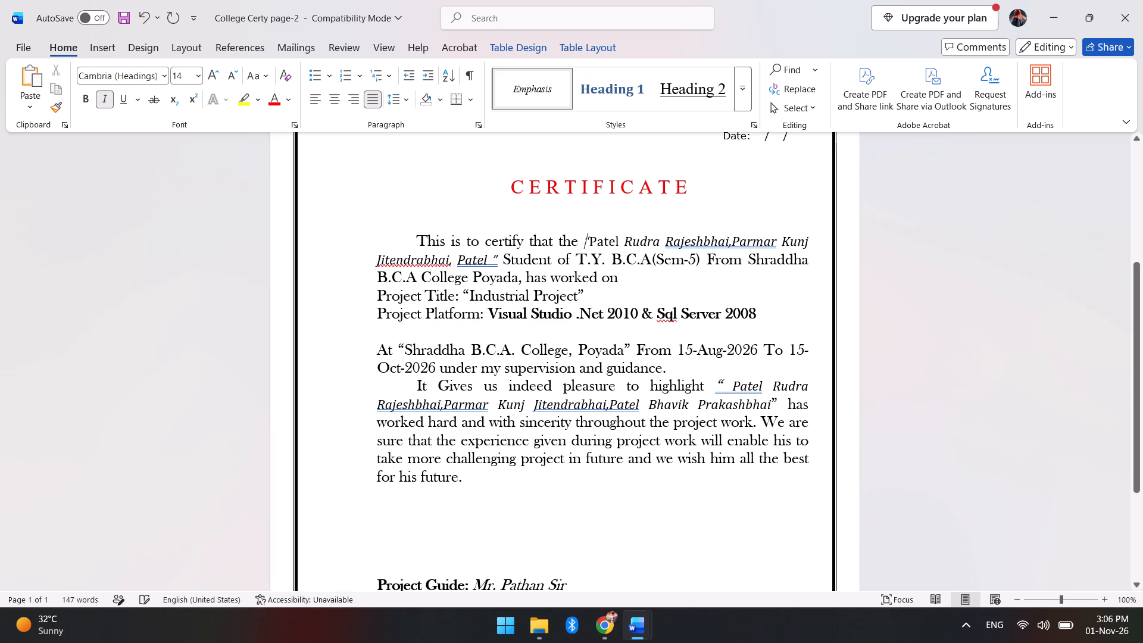
right_click(694, 243)
click(677, 260)
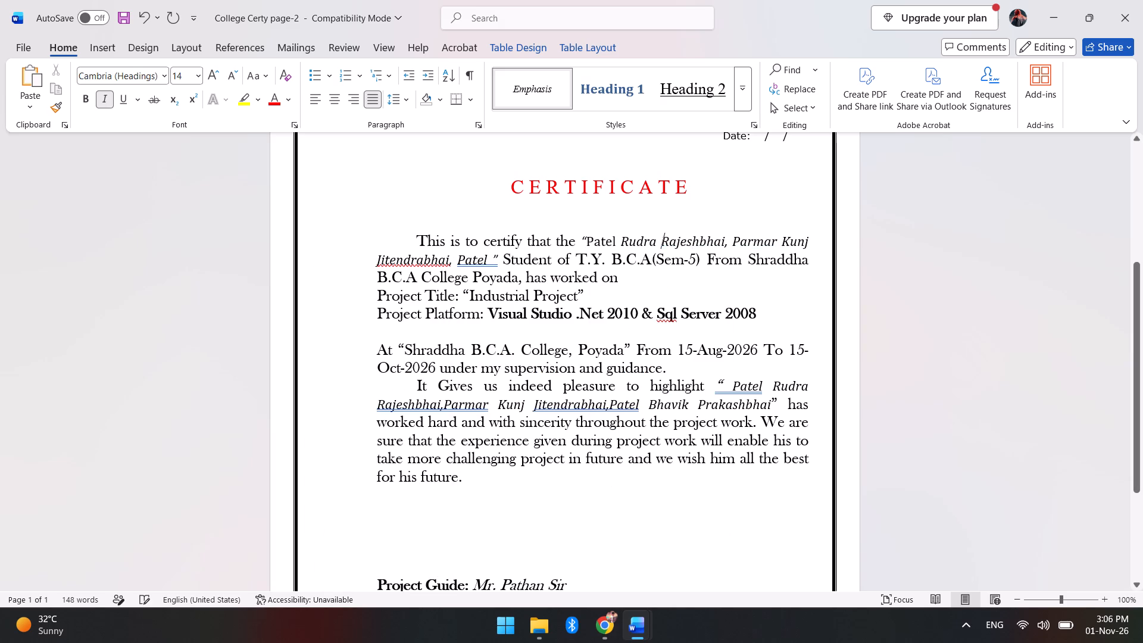
right_click(481, 263)
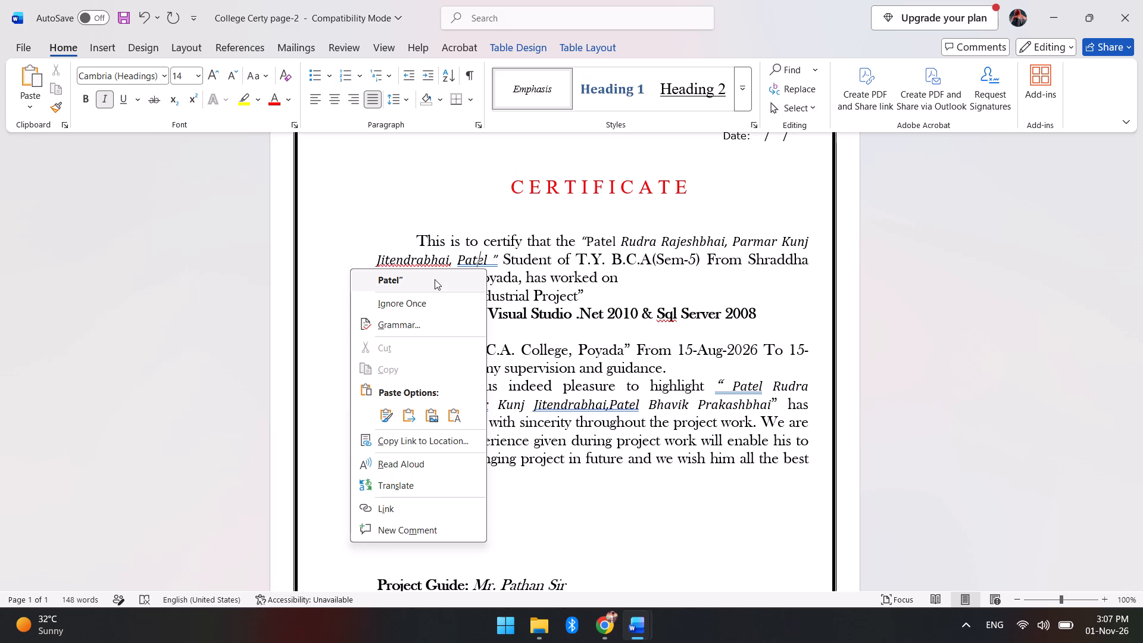
click(394, 281)
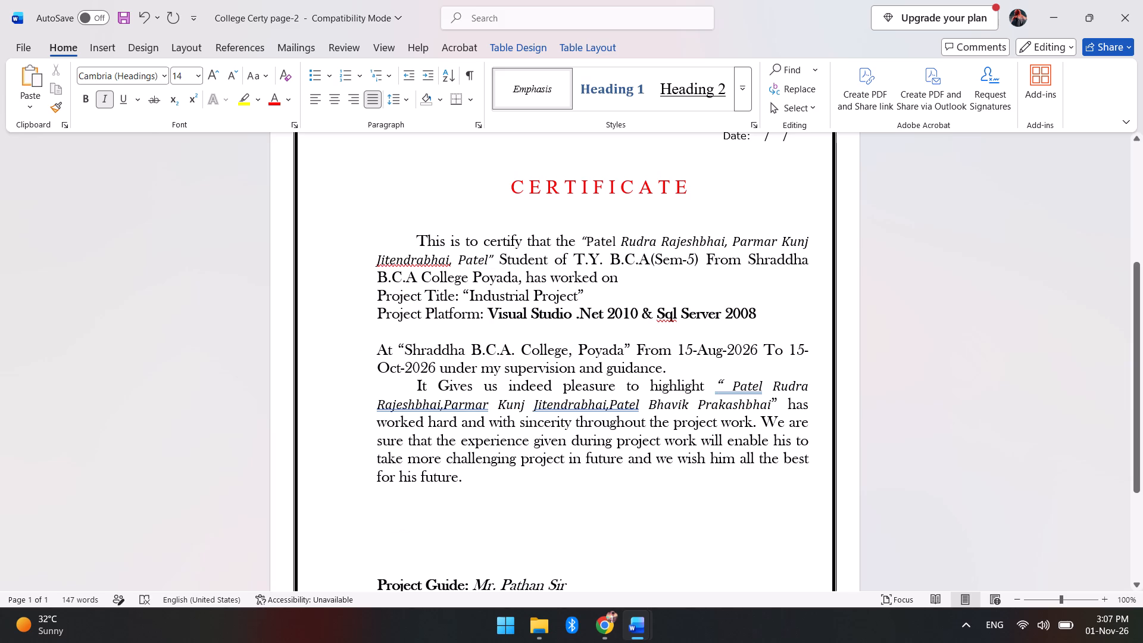
Complete the third student's full name before the closing quotation mark in the "This is to certify" sentence.
click(489, 262)
key(space)
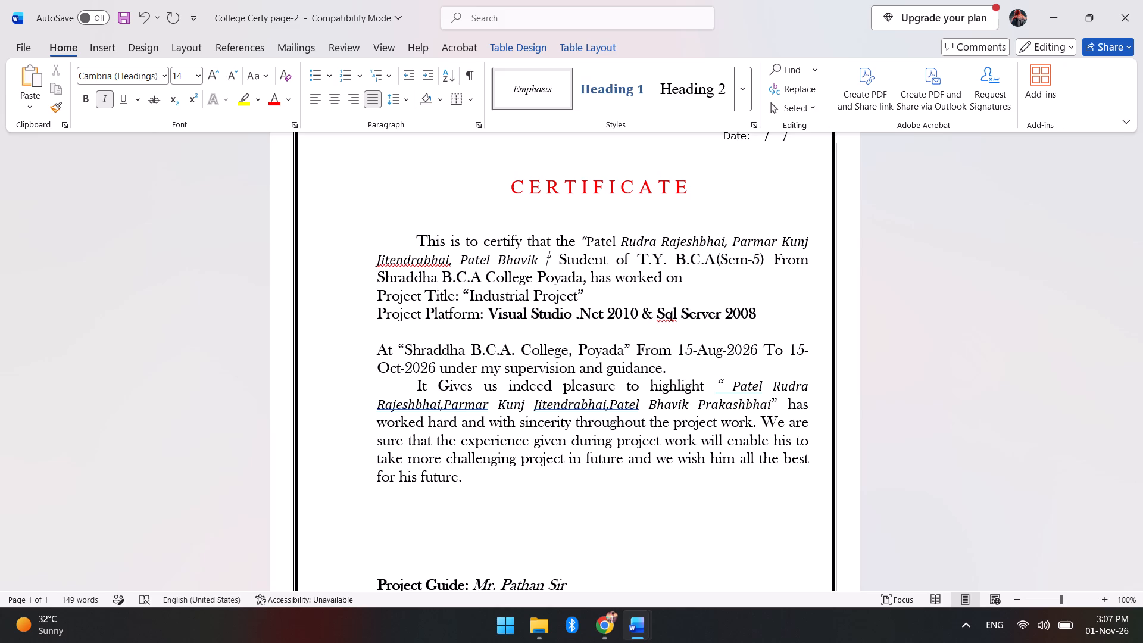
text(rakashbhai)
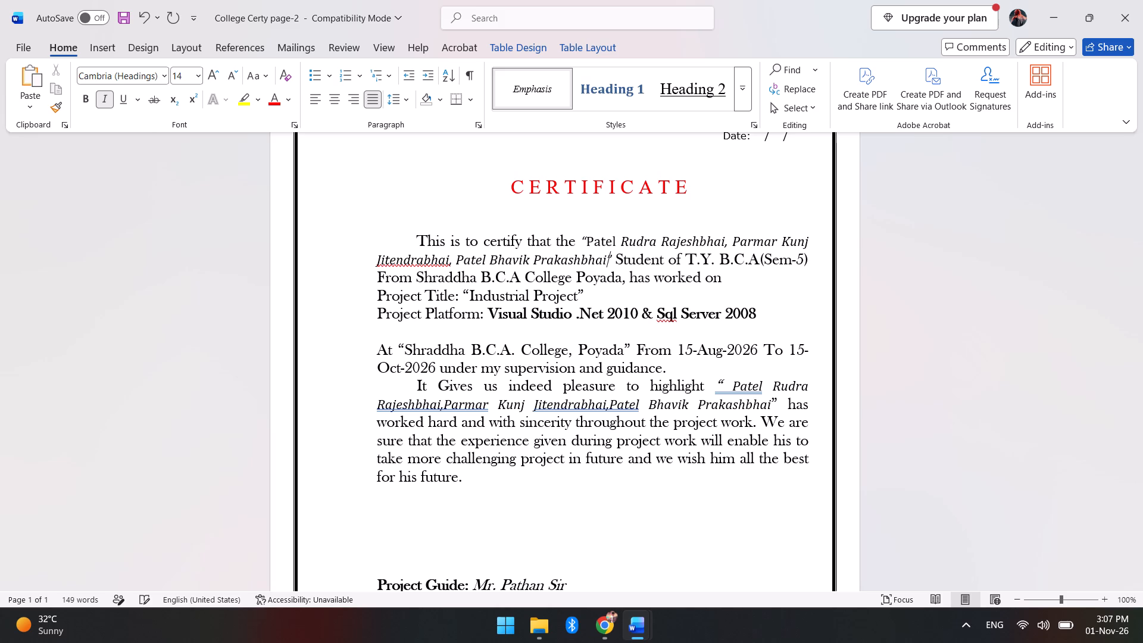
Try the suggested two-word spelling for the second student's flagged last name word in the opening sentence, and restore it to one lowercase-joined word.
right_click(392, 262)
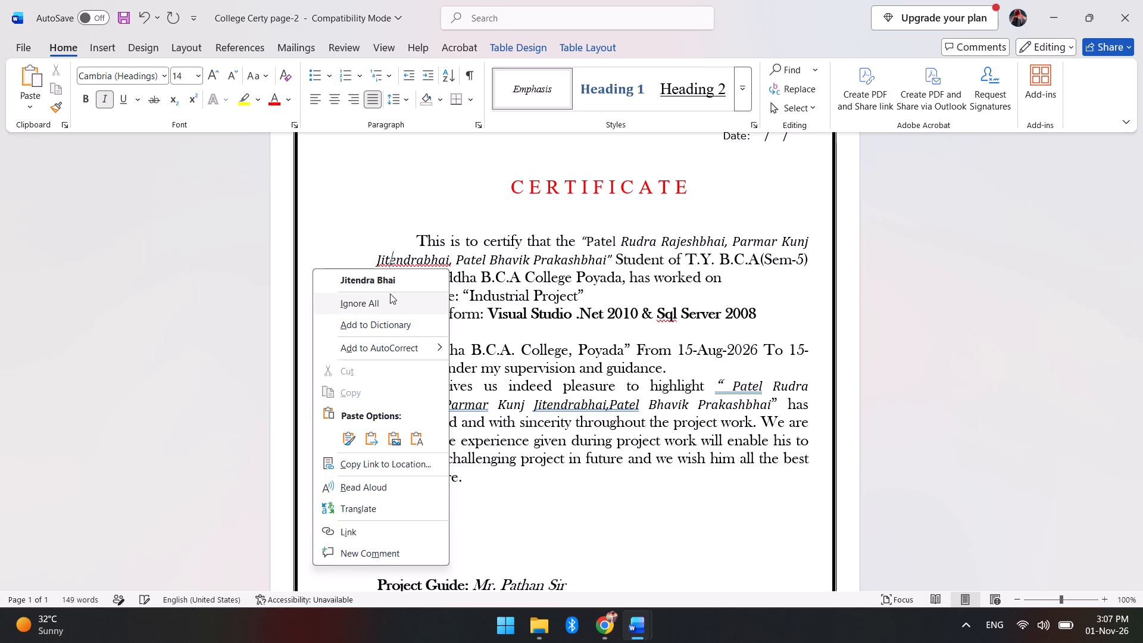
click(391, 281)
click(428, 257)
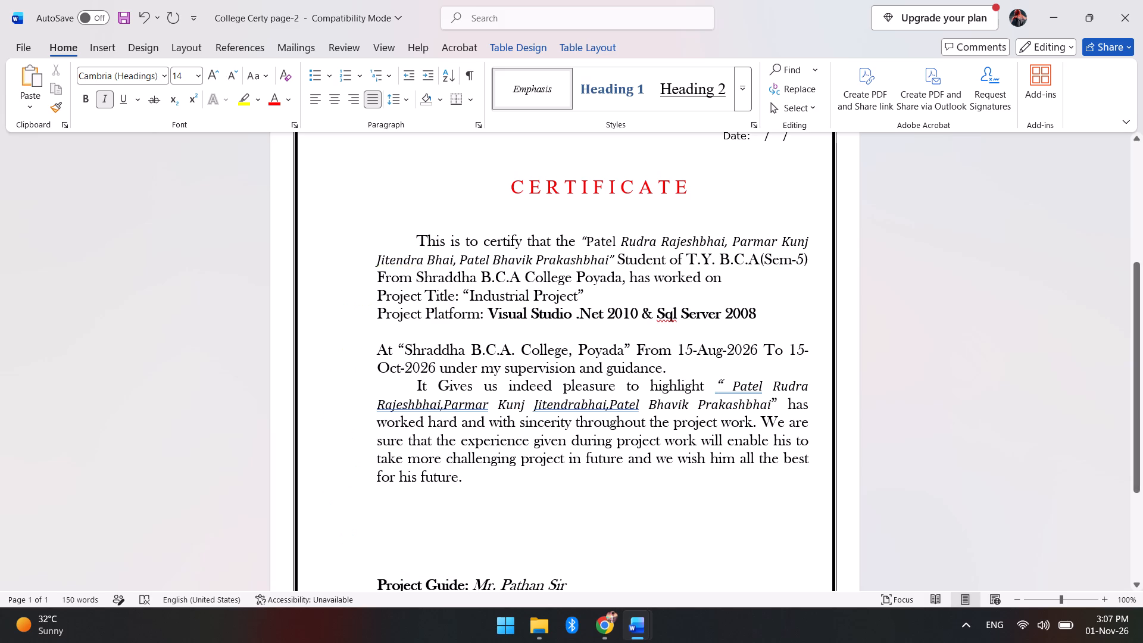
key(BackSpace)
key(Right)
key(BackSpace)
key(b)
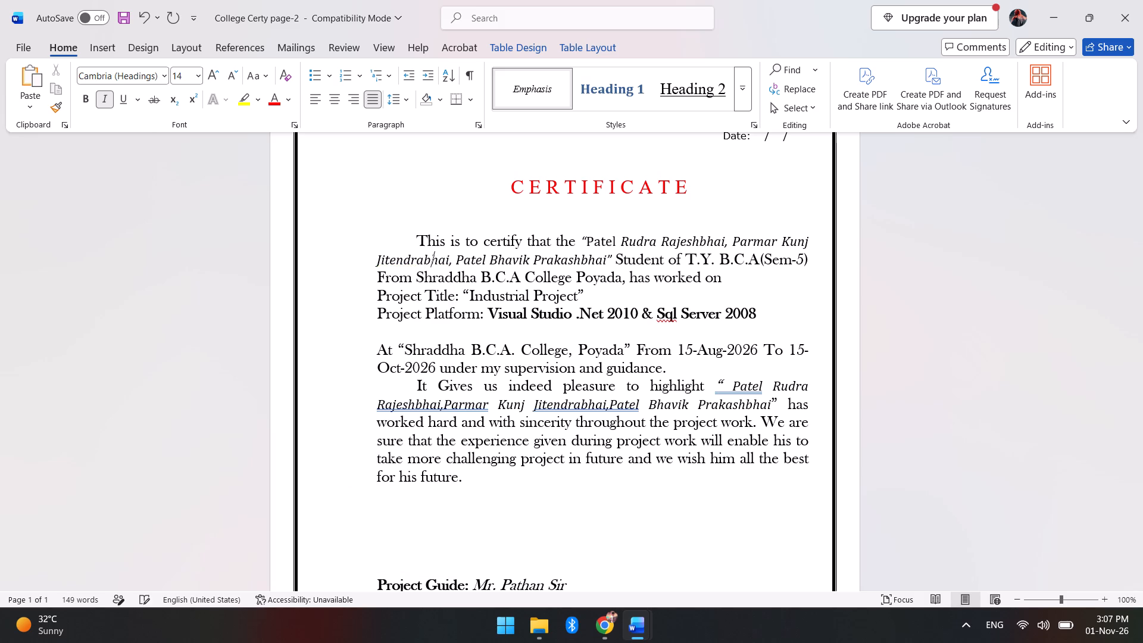
Accept the spacing corrections in the "pleasure to highlight" student names and add the second student's flagged last name word to the spelling dictionary.
right_click(572, 413)
click(514, 129)
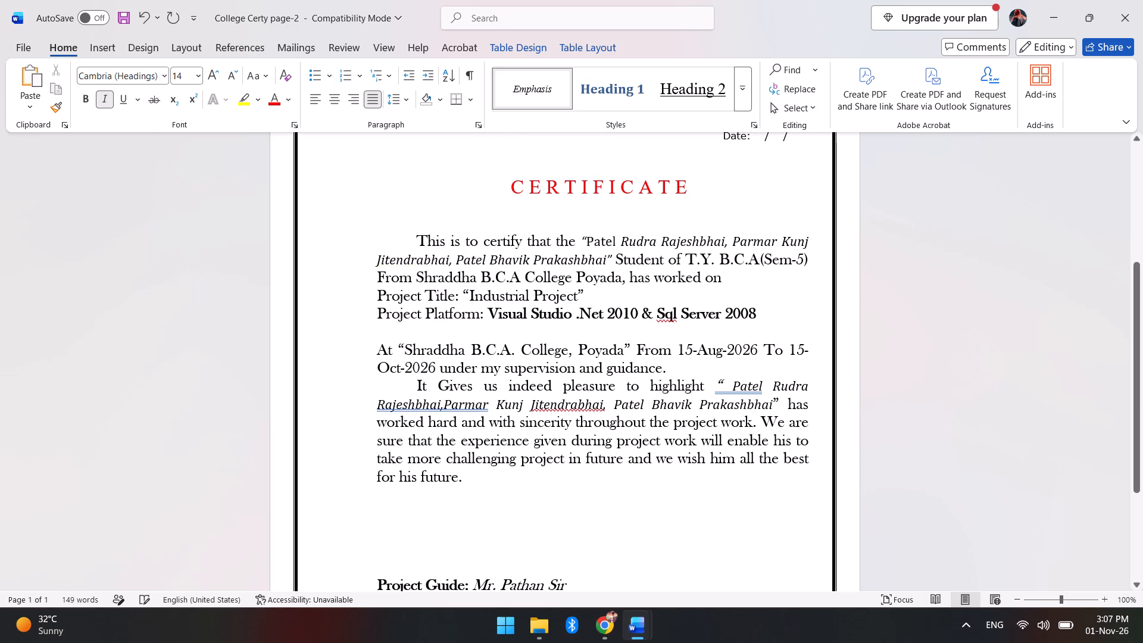
click(736, 383)
right_click(736, 383)
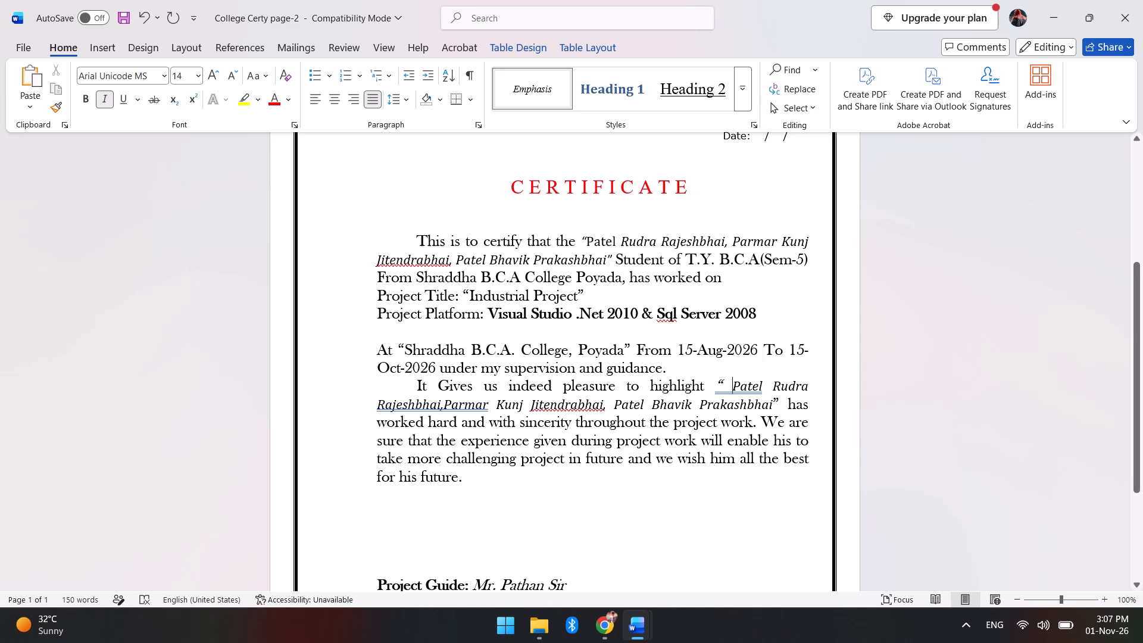
click(658, 111)
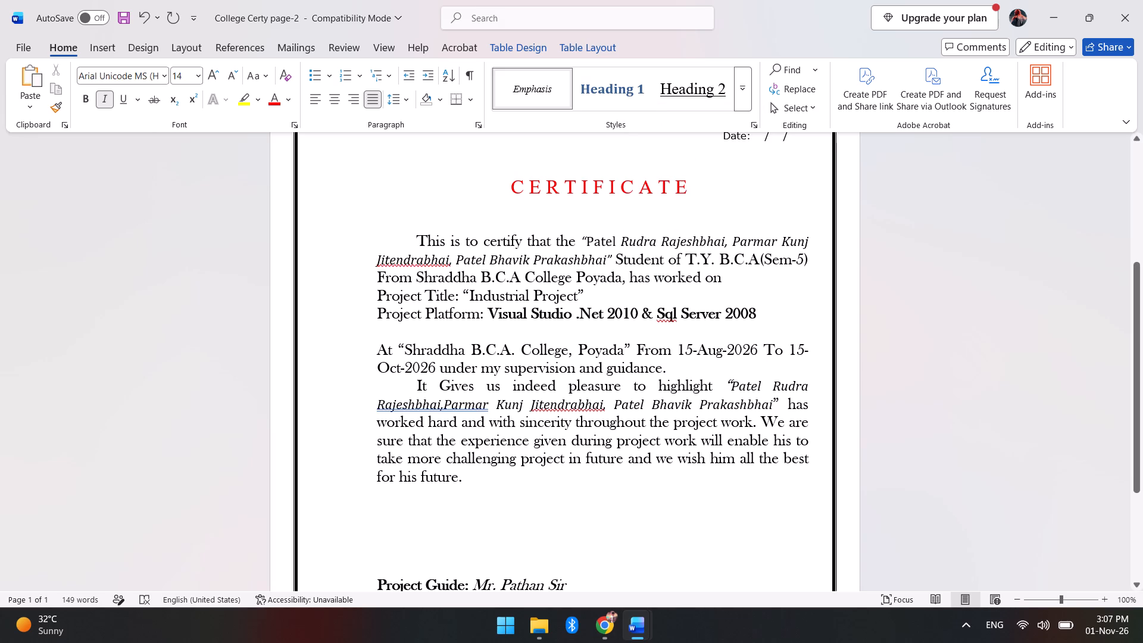
right_click(429, 254)
click(386, 326)
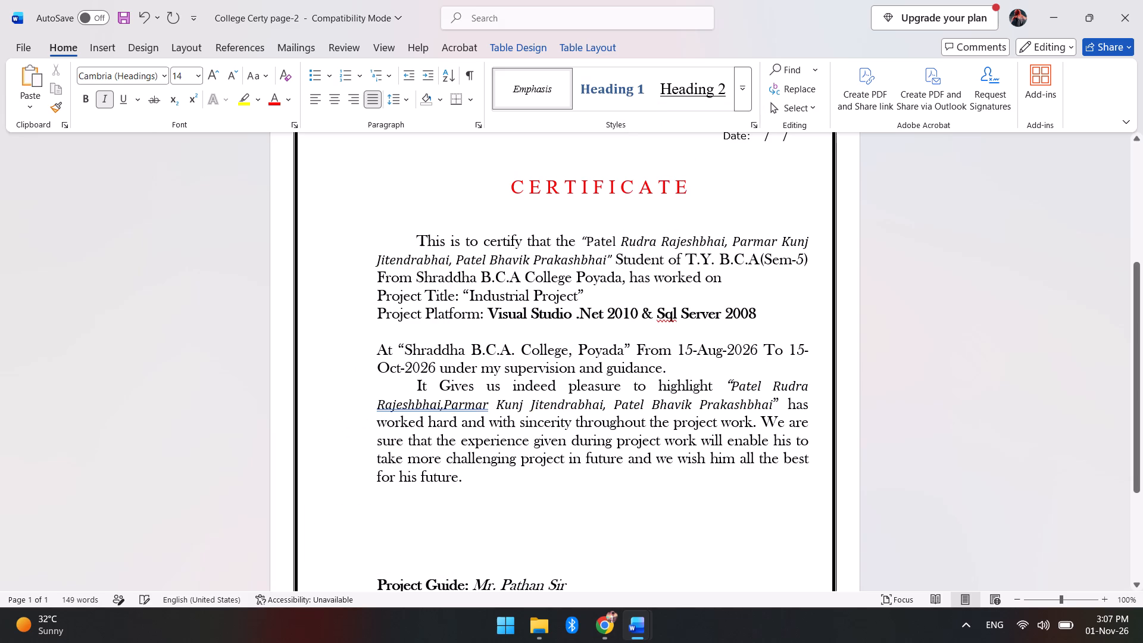
right_click(446, 407)
click(423, 135)
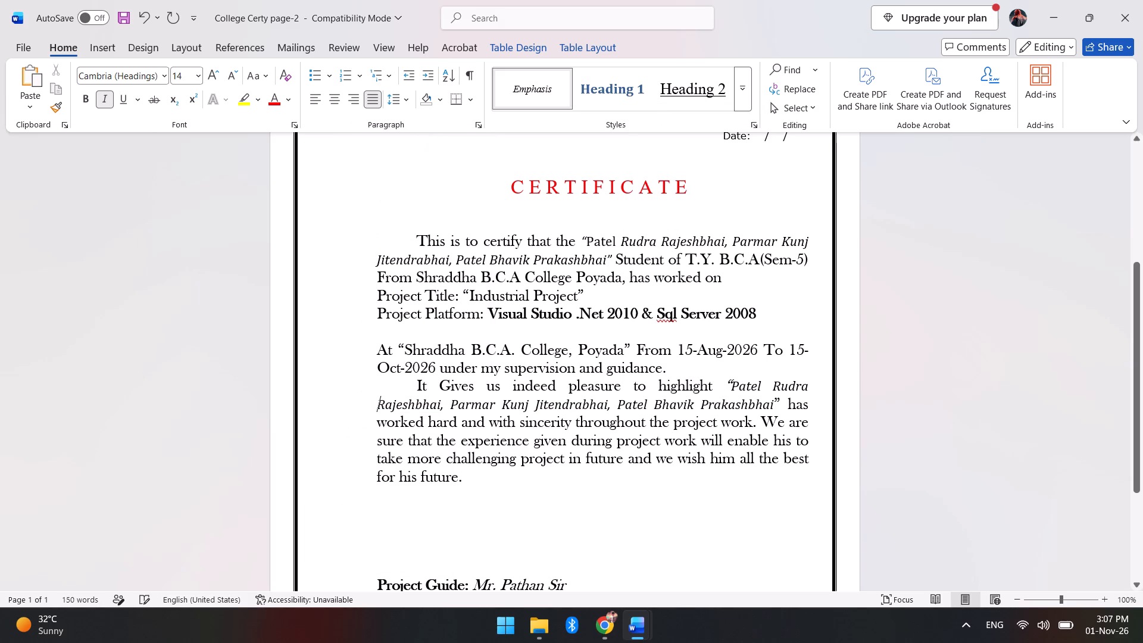
Print 3 copies of the finished certificate page and return to the document.
scroll(519, 432, down, 2)
scroll(519, 432, up, 6)
scroll(519, 432, down, 8)
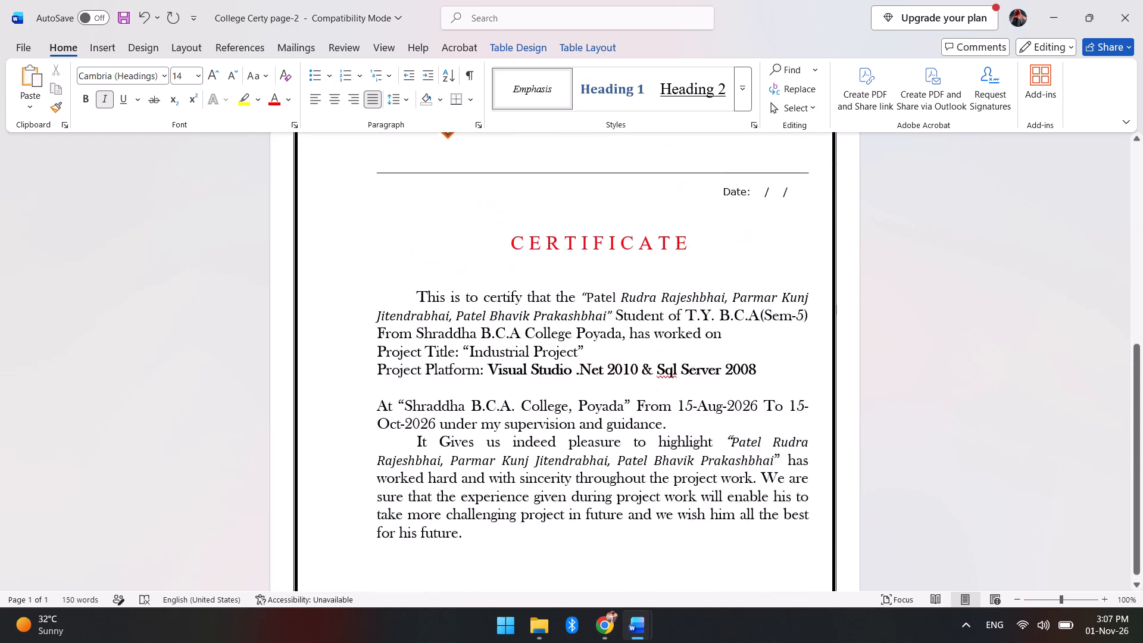
scroll(519, 432, down, 5)
scroll(519, 432, up, 20)
key(ctrl+p)
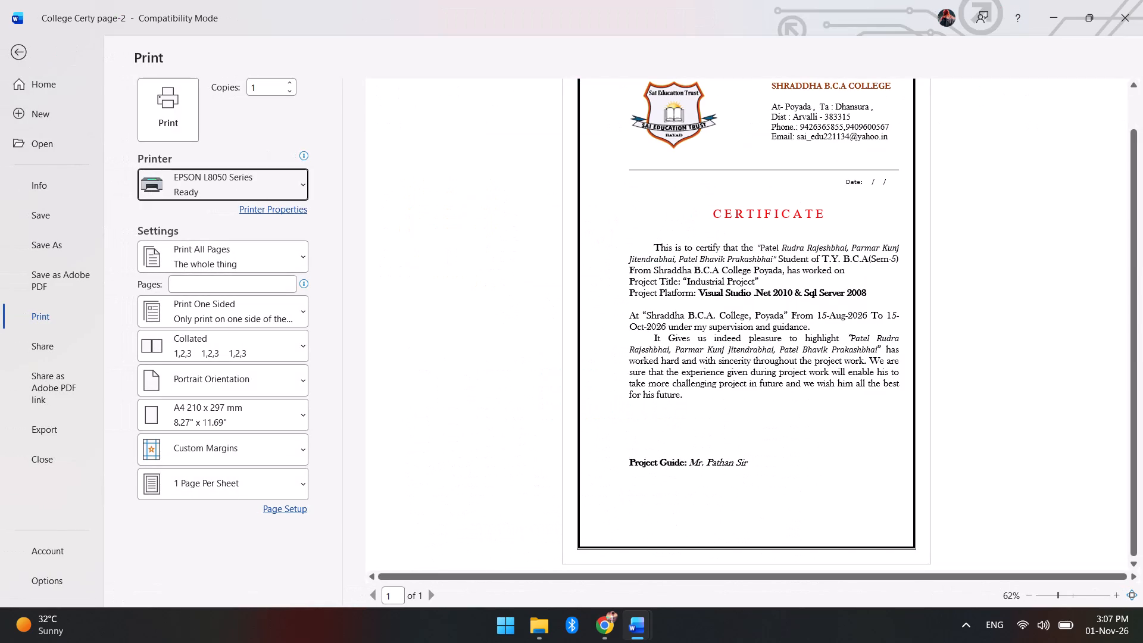
double_click(289, 82)
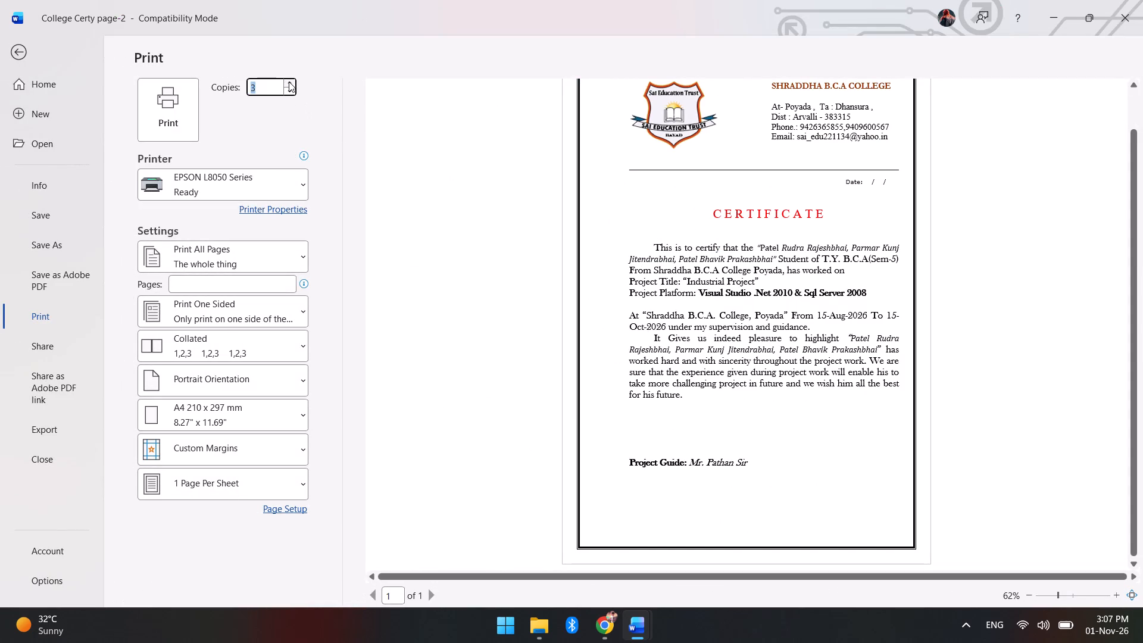
click(244, 131)
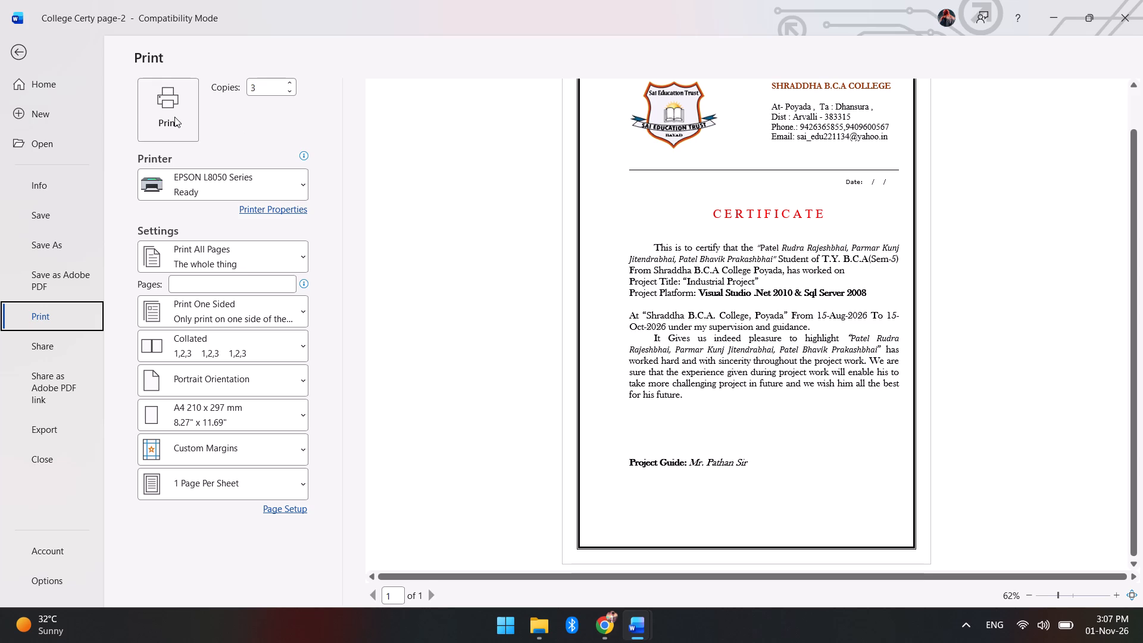
click(174, 117)
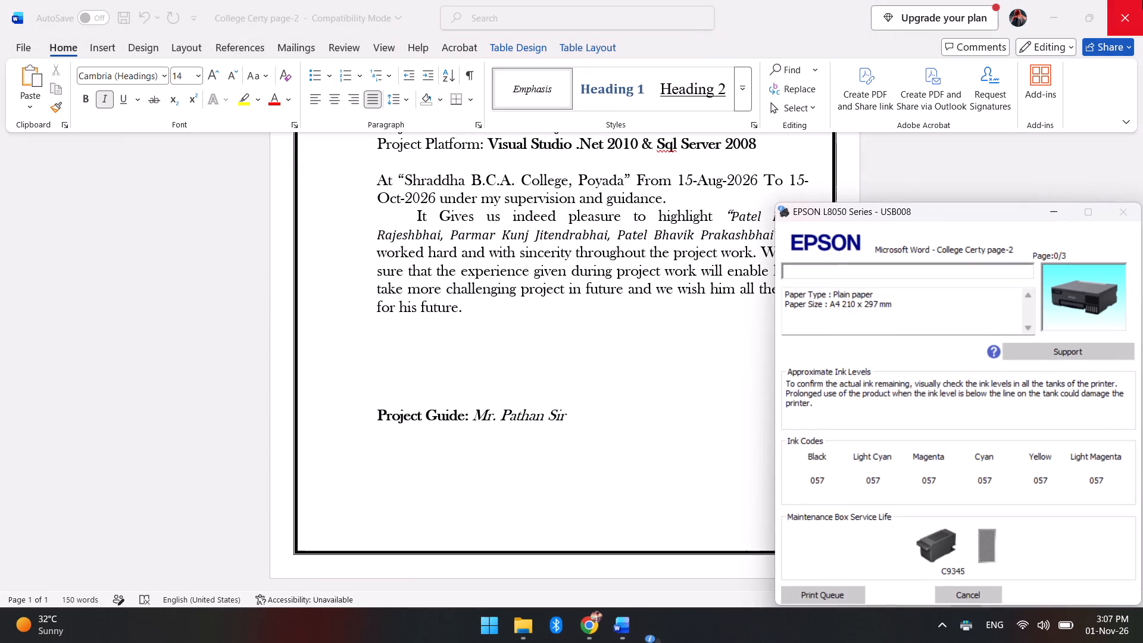
click(683, 344)
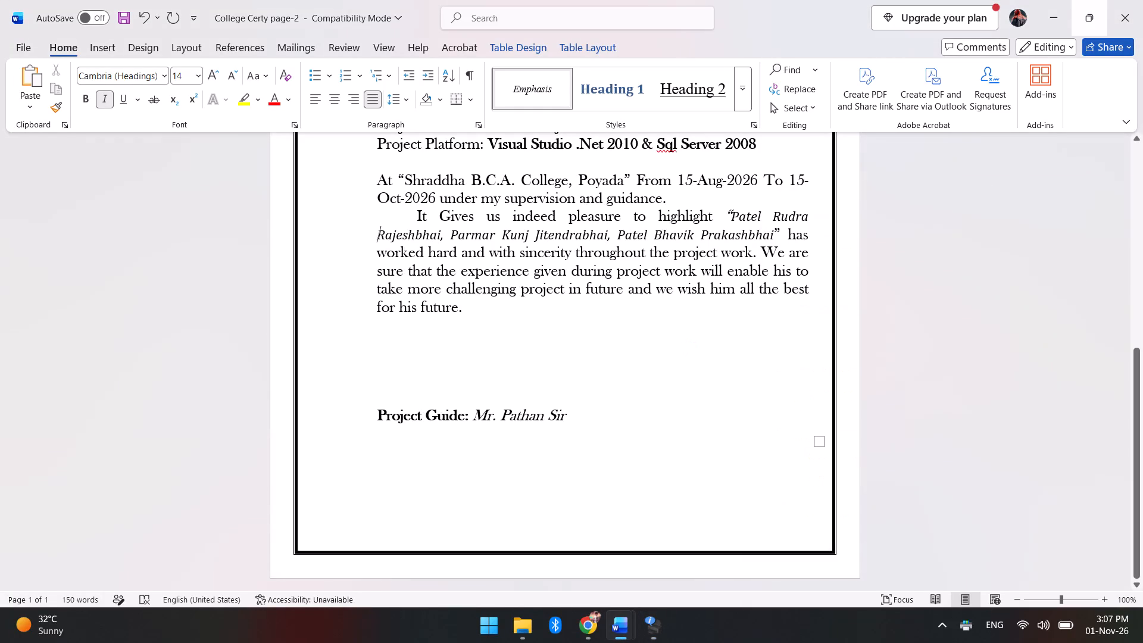
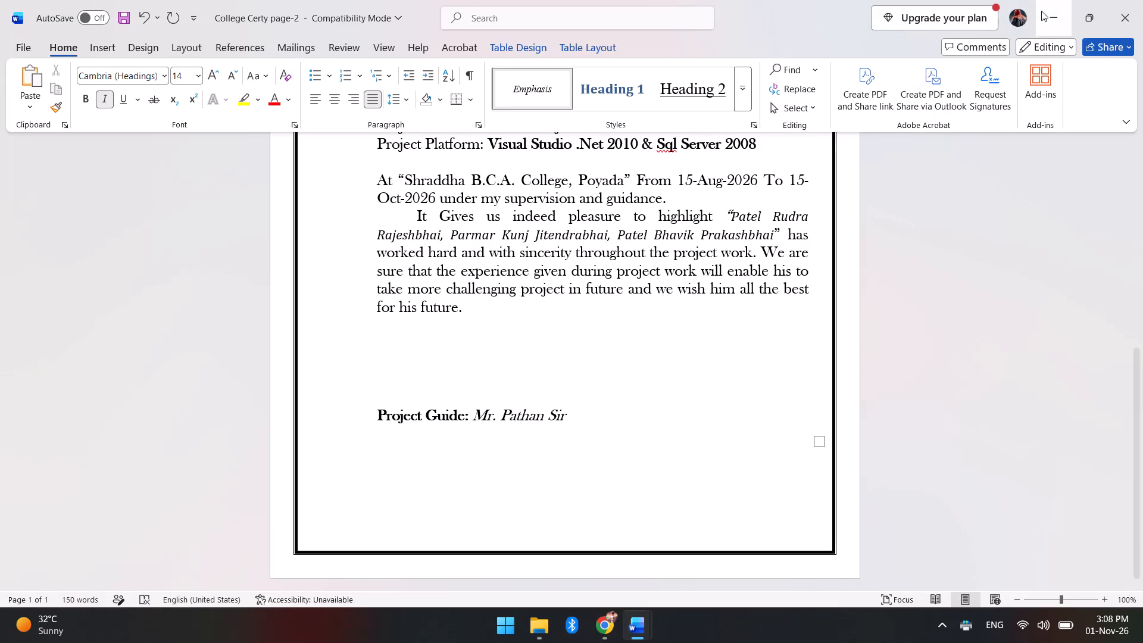
Close the page-2 certificate without saving its changes and bring up the College Certy page-4 document.
click(1142, 0)
click(636, 410)
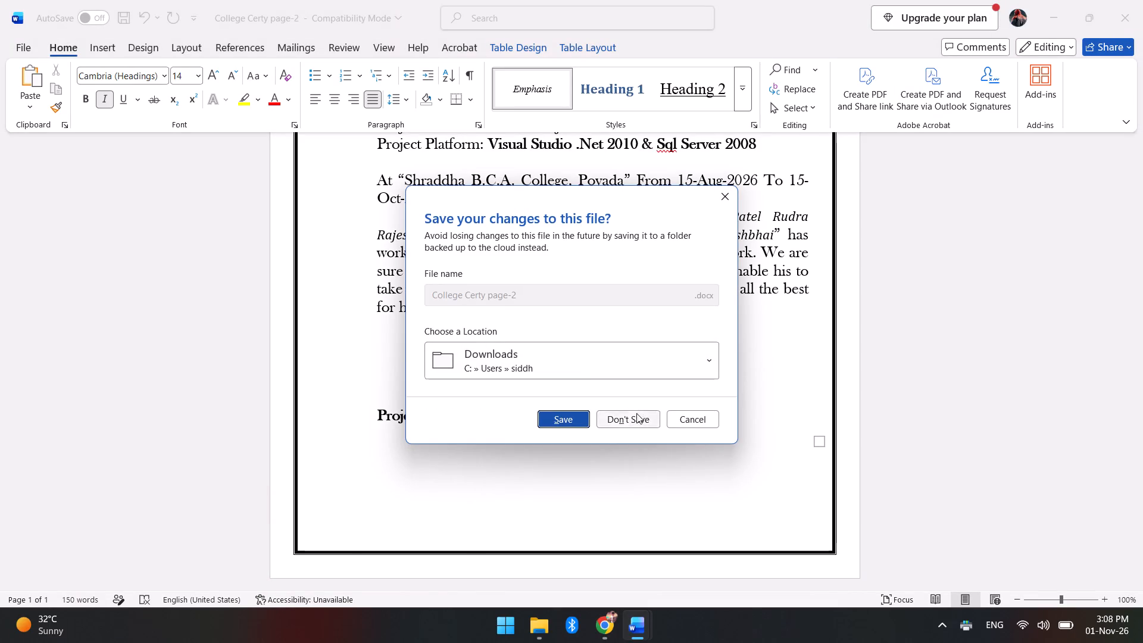
click(636, 420)
scroll(564, 486, down, 4)
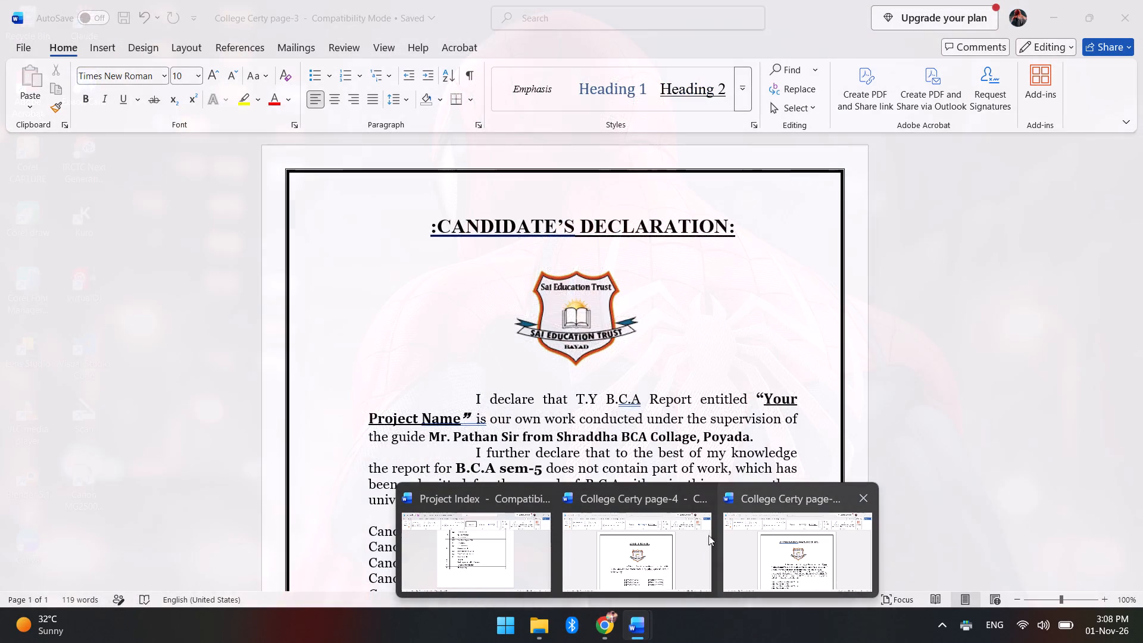
click(692, 536)
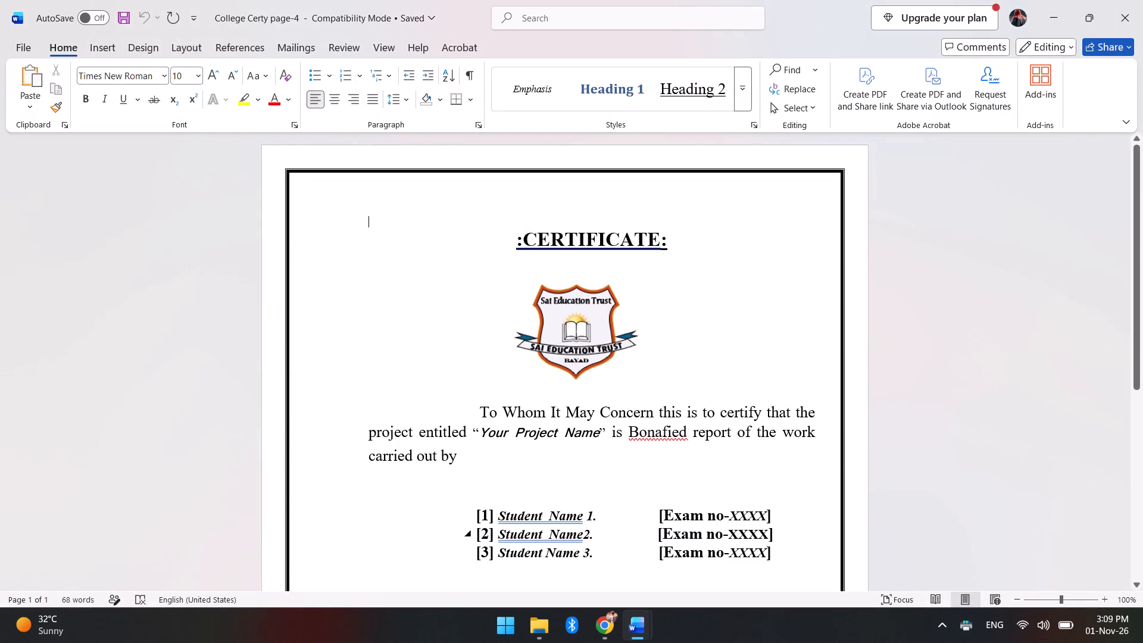
Correct the misspelled word "Bonafied" to "Bonafide" in the certificate's opening sentence.
scroll(692, 536, down, 2)
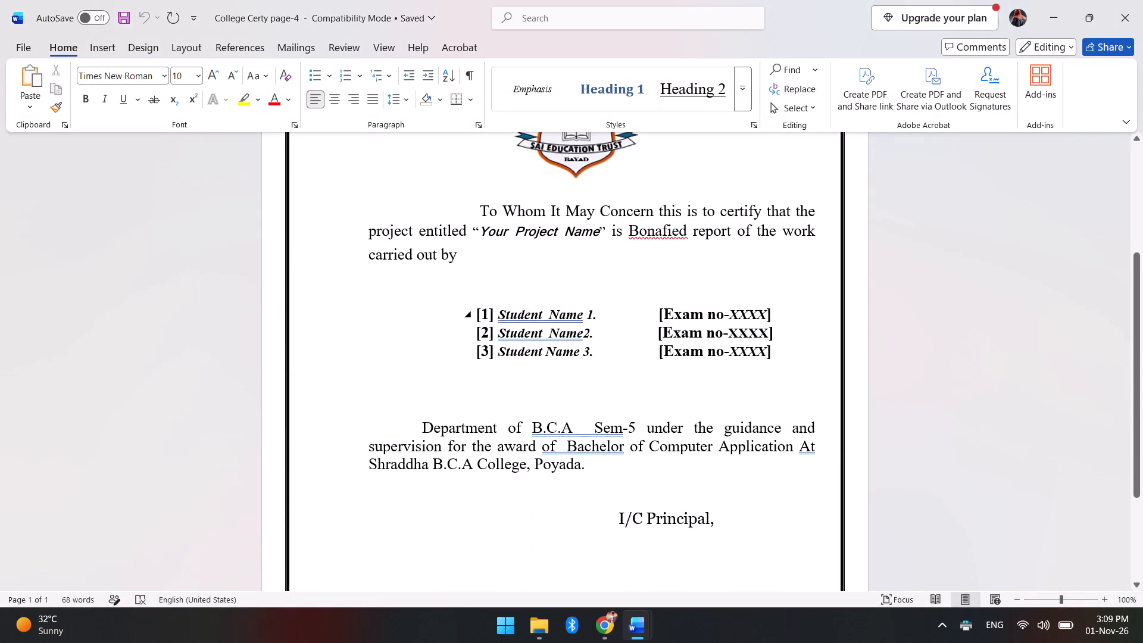
right_click(667, 235)
click(620, 259)
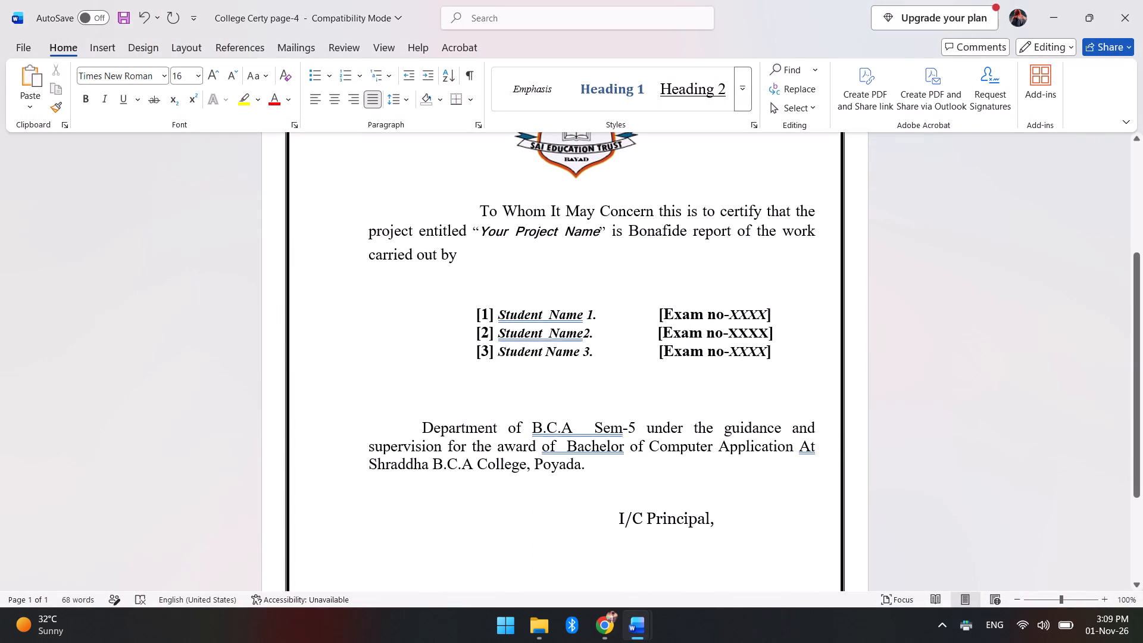
Replace the "Your Project Name" placeholder in the opening sentence with "Industrial Project".
click(599, 237)
key(BackSpace)
key(BackSpace)
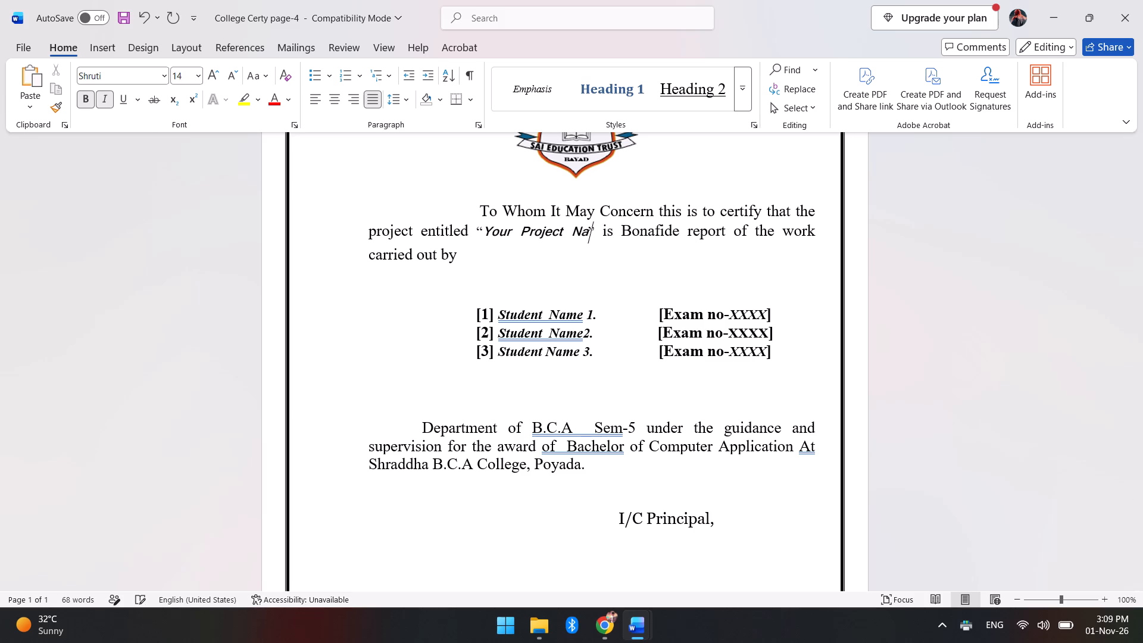
key(BackSpace)
key(BackSpace)
key(BackSpace)
key(BackSpace)
key(BackSpace)
key(BackSpace)
key(BackSpace)
key(BackSpace)
key(BackSpace)
key(BackSpace)
key(BackSpace)
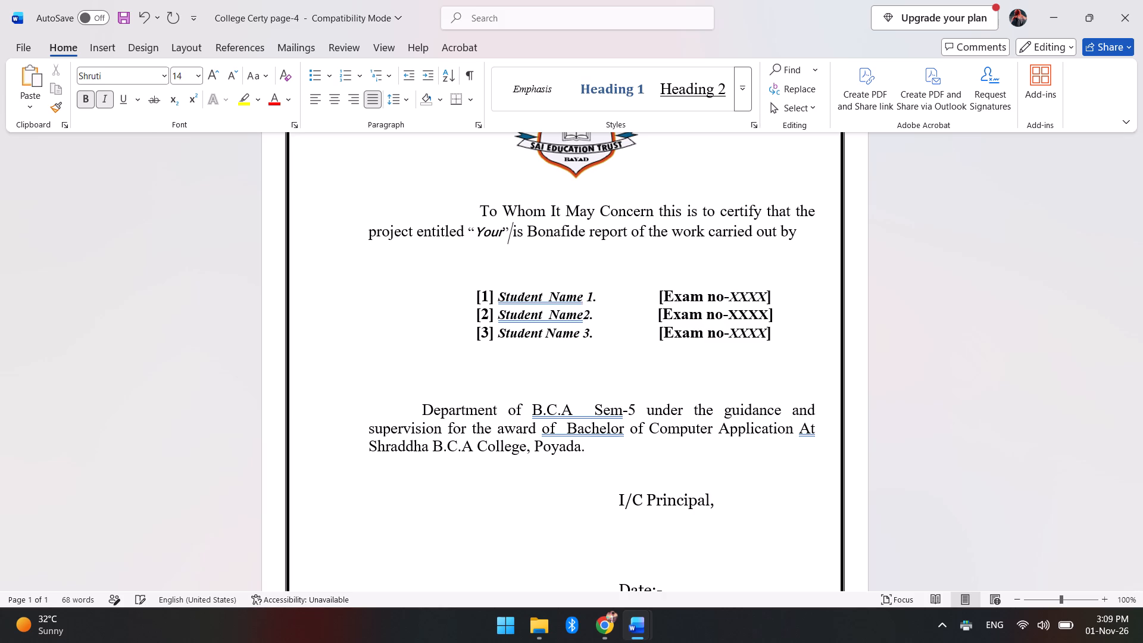
key(BackSpace)
key(BackSpace)
key(BackSpace)
key(BackSpace)
key(Tab)
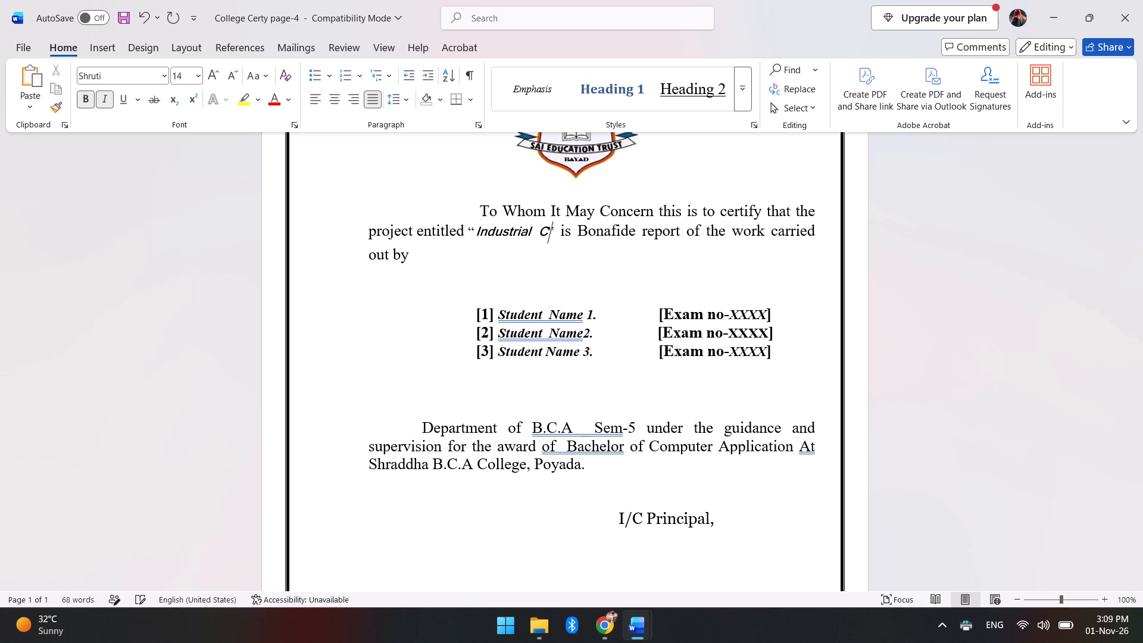
key(BackSpace)
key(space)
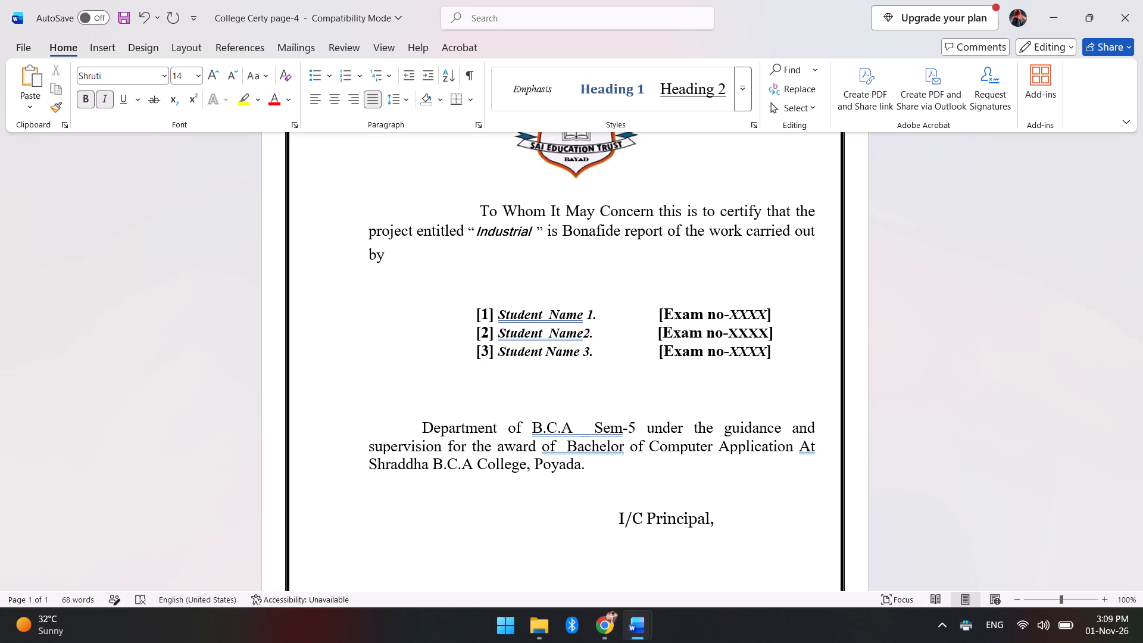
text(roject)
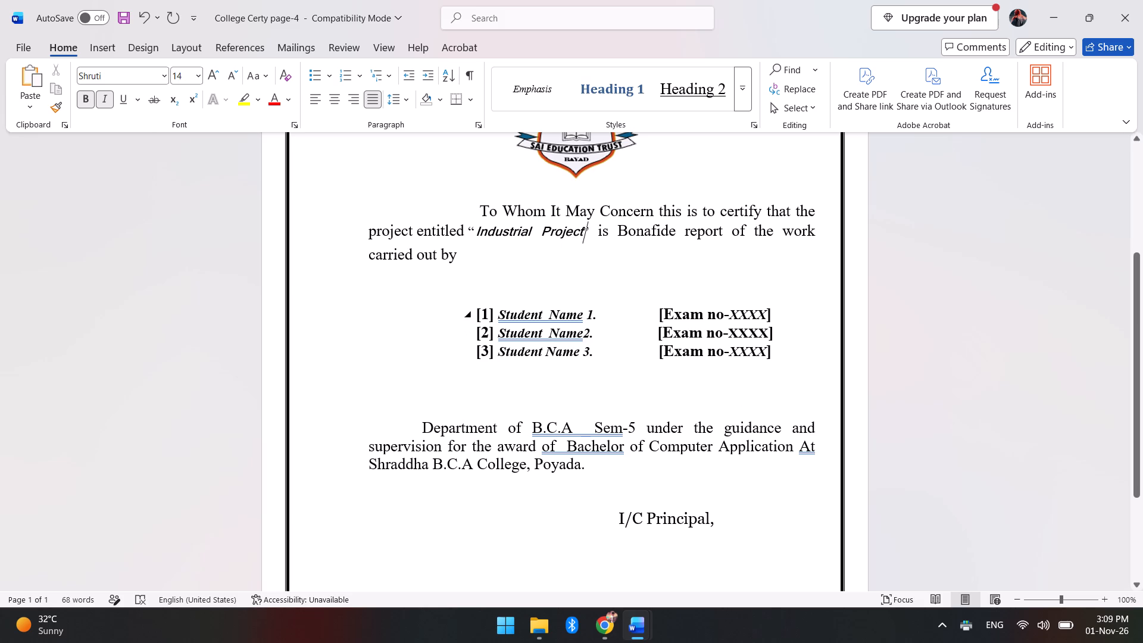
Enter the first student's full name directly after the "Student Name 1." label.
click(587, 319)
click(595, 319)
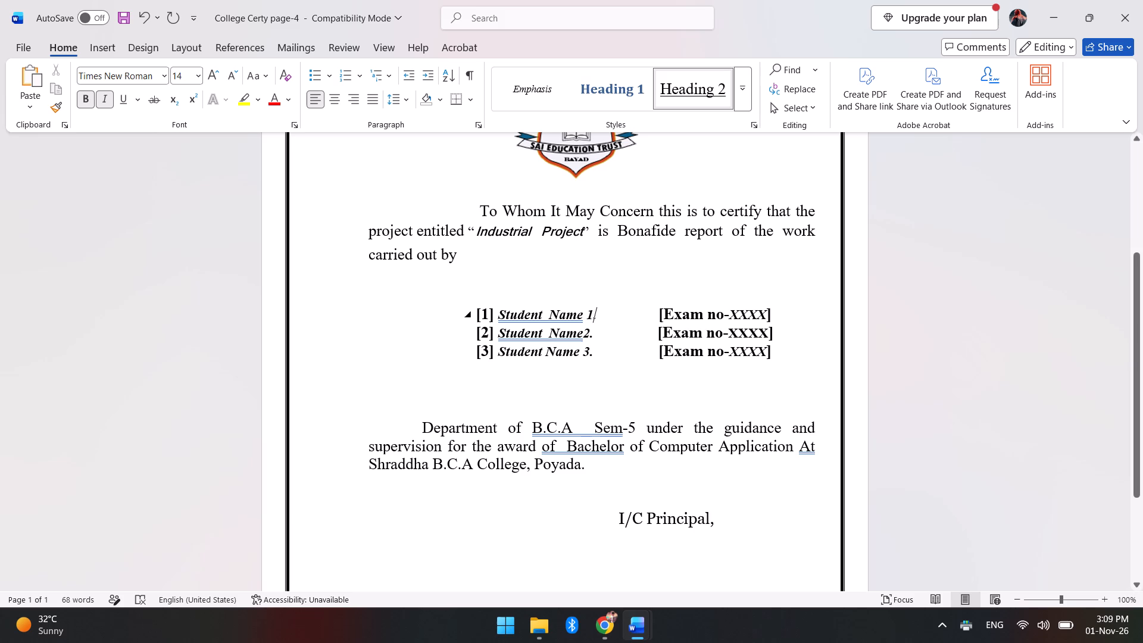
key(Right)
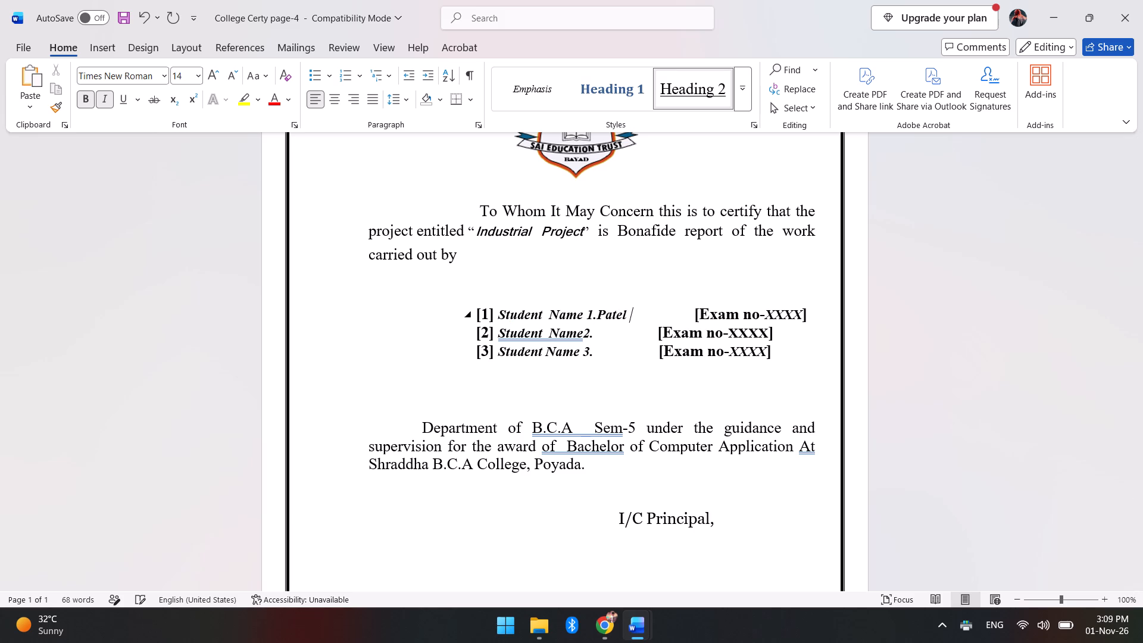
key(BackSpace)
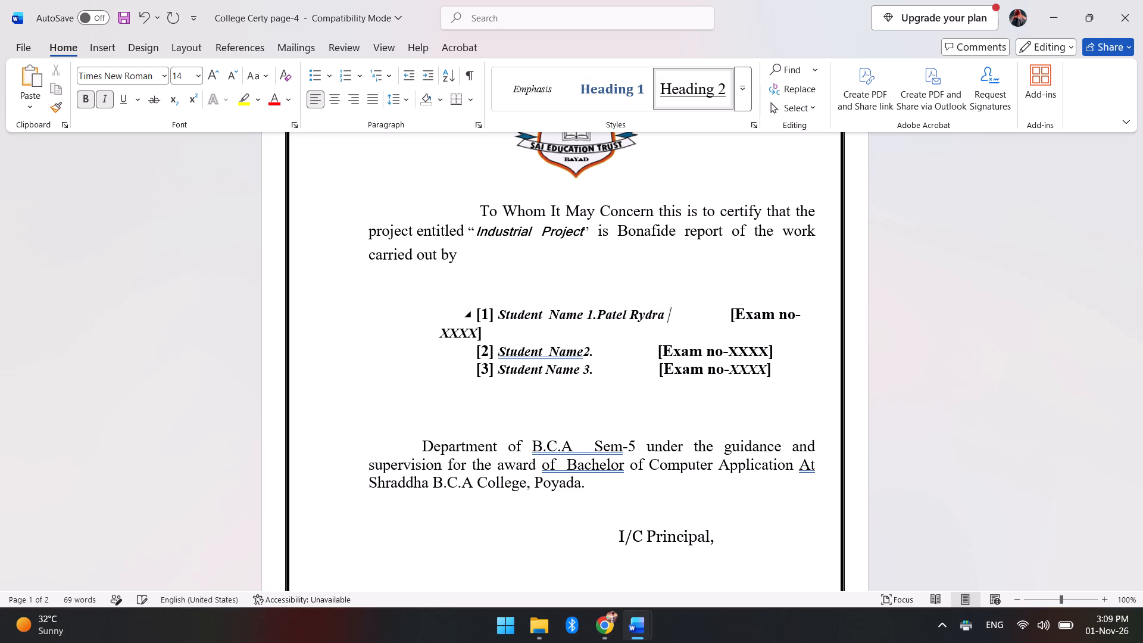
key(BackSpace)
key(BackSpace)
key(BackSpace)
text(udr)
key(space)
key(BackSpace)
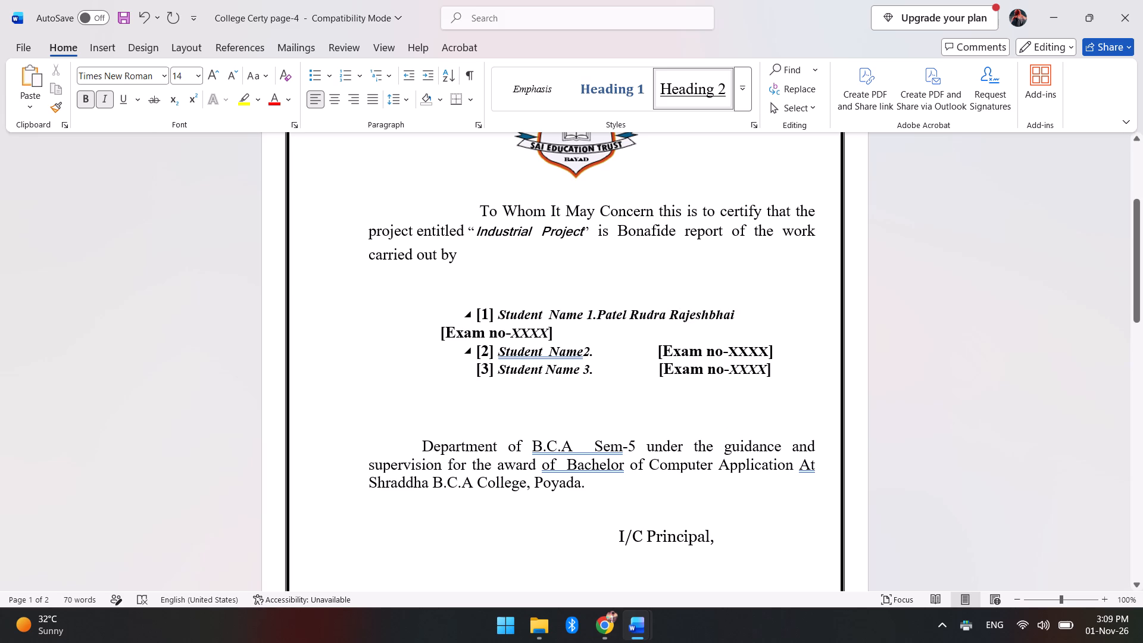
Remove the indents before the three numbered student lines so each starts at the left margin, keeping them on separate lines.
click(459, 316)
key(BackSpace)
key(BackSpace)
key(BackSpace)
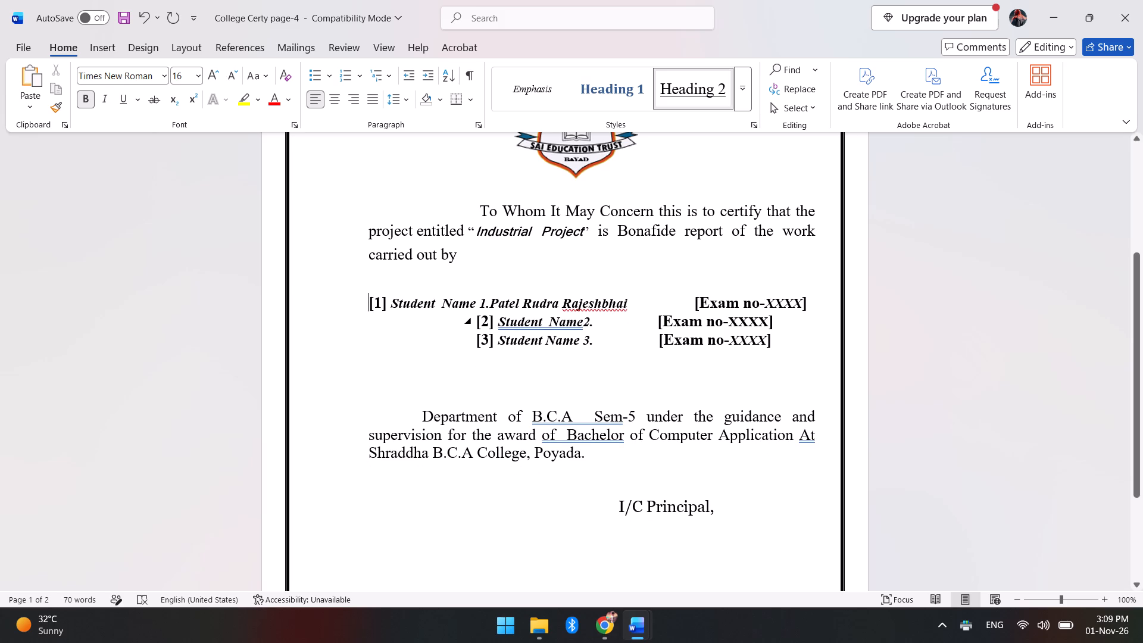
click(457, 322)
key(BackSpace)
key(BackSpace)
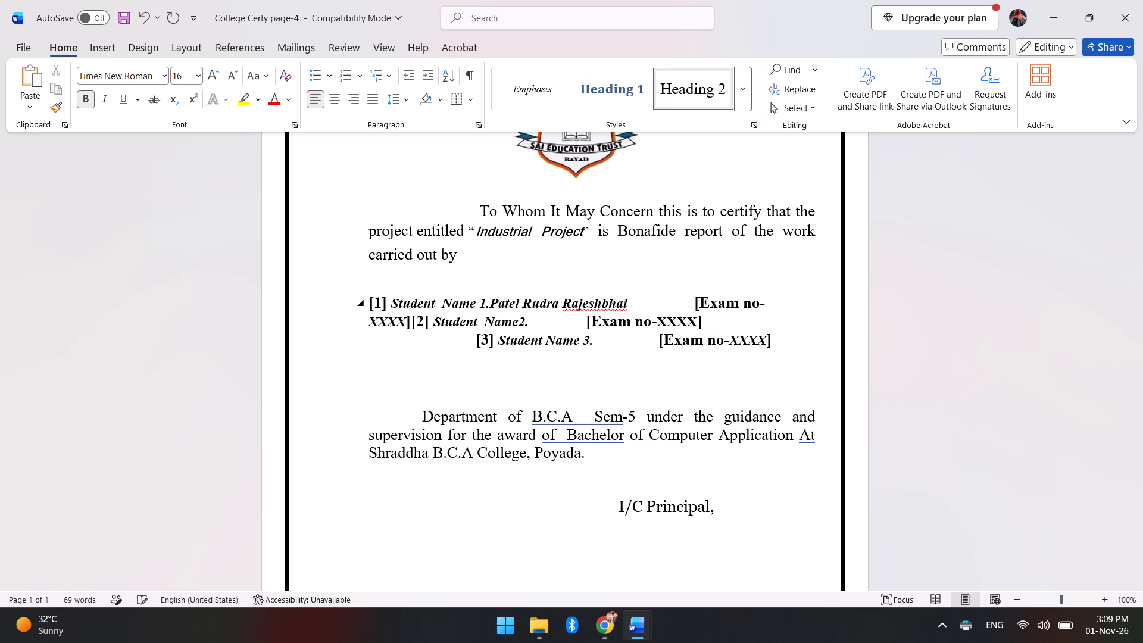
key(ctrl+z)
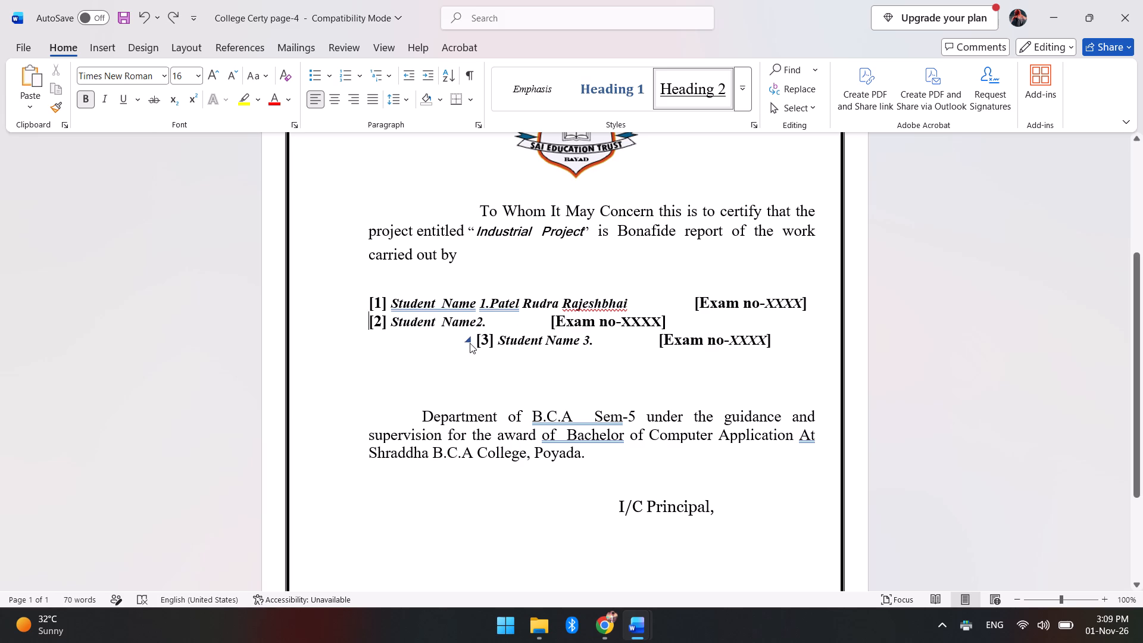
click(476, 342)
key(BackSpace)
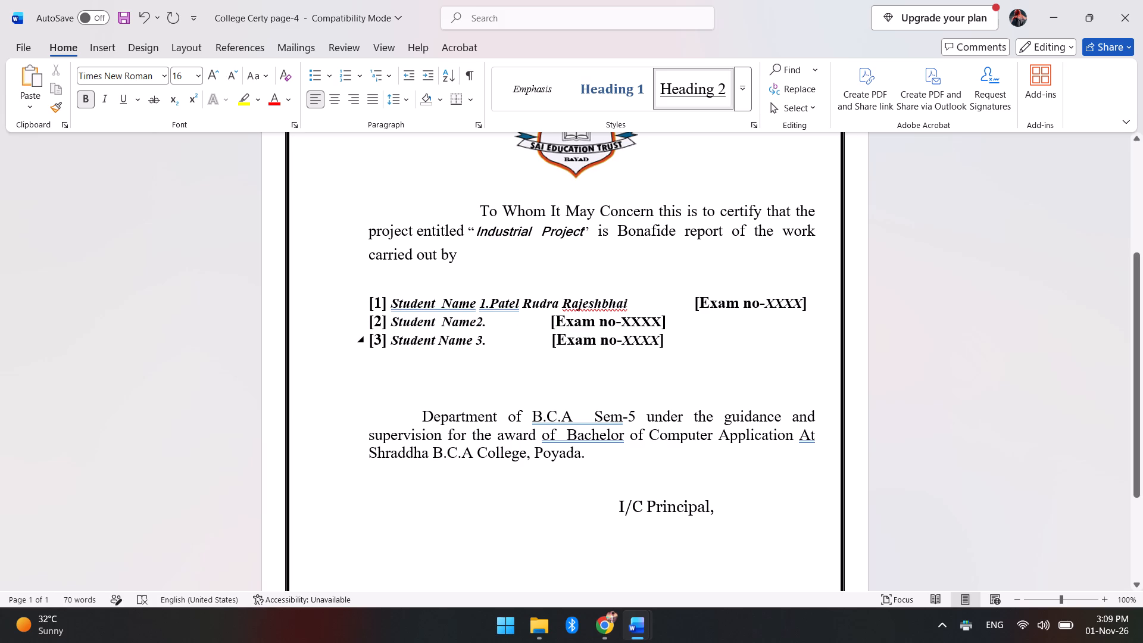
Accept the two spacing corrections in the "Student Name 1." line and clear the spelling flag on that student's last name word.
click(488, 329)
right_click(463, 313)
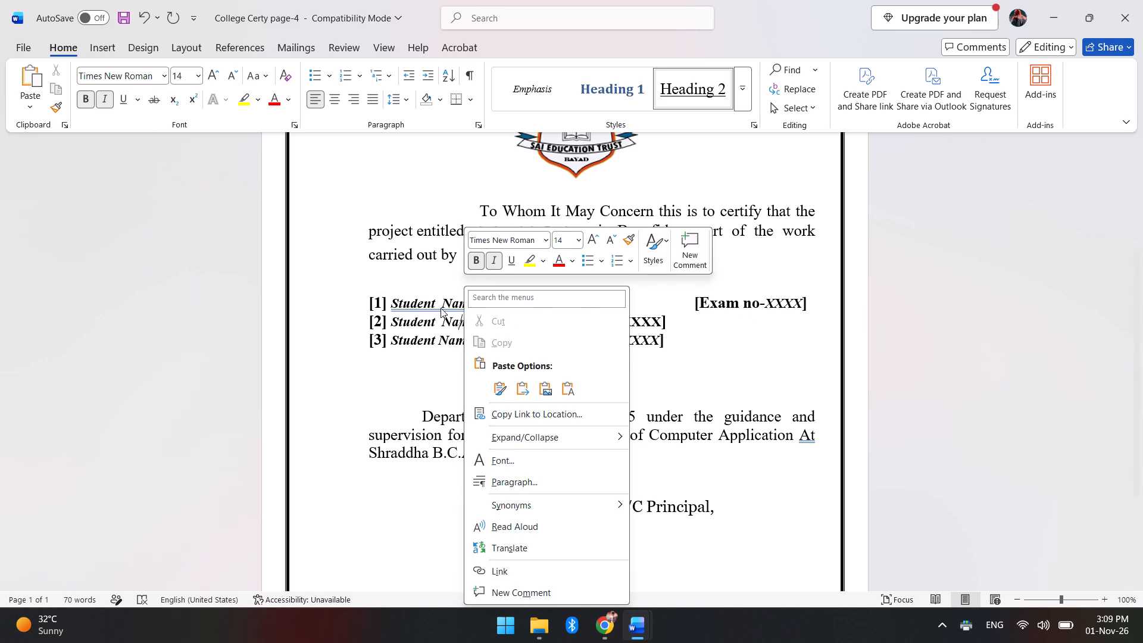
click(439, 303)
right_click(439, 303)
click(406, 326)
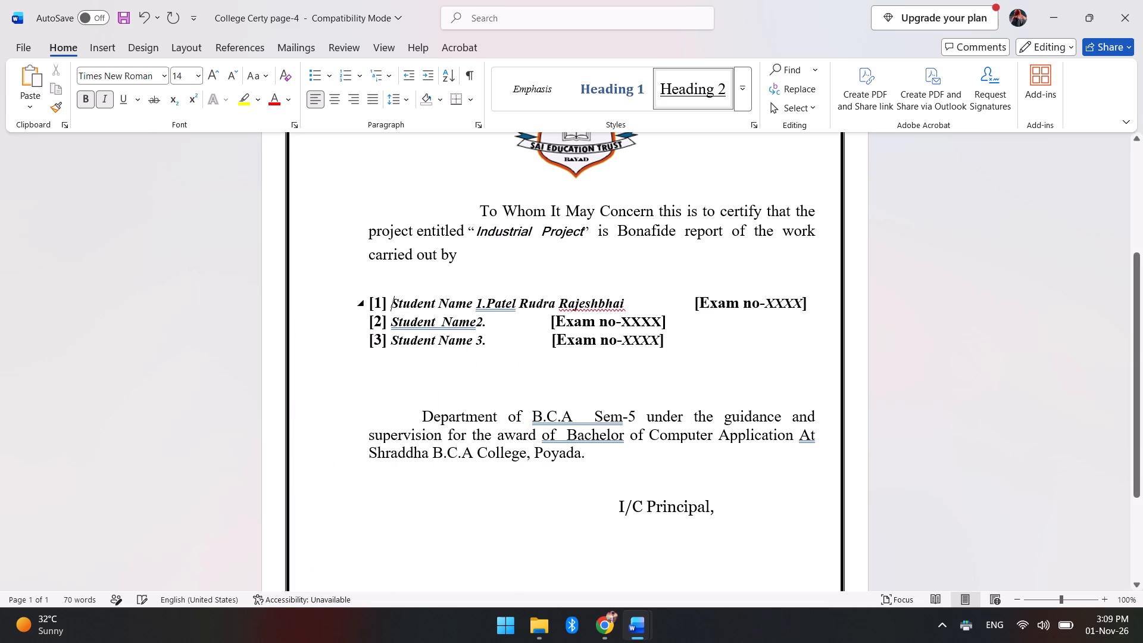
right_click(510, 304)
click(448, 329)
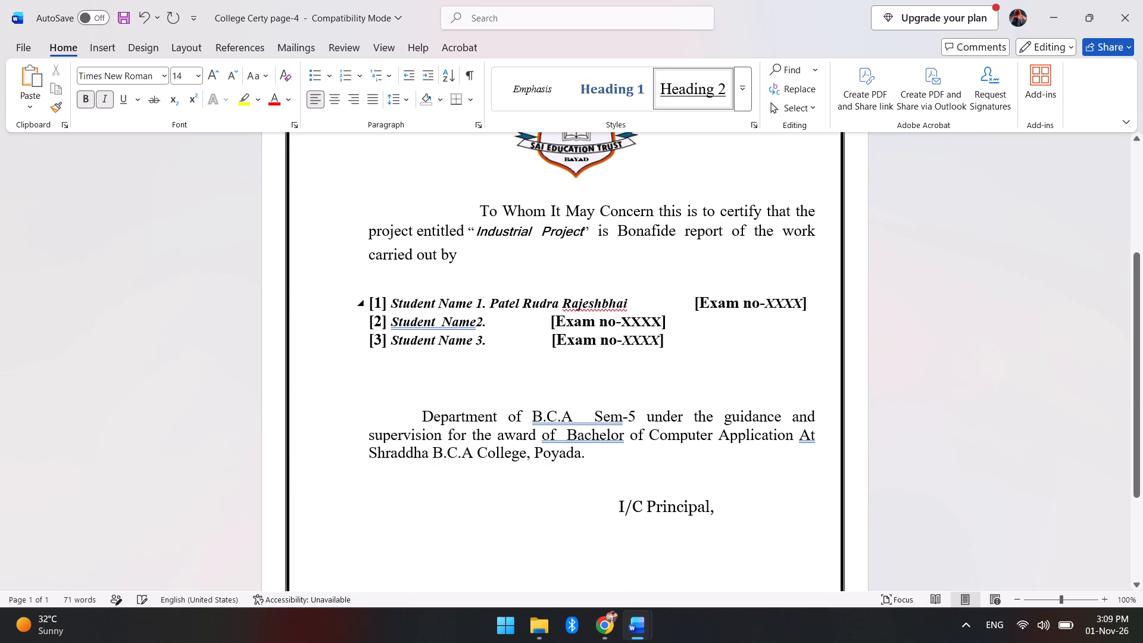
right_click(574, 306)
click(545, 368)
Enter the second student's full name directly after the "Student Name2." label.
click(550, 322)
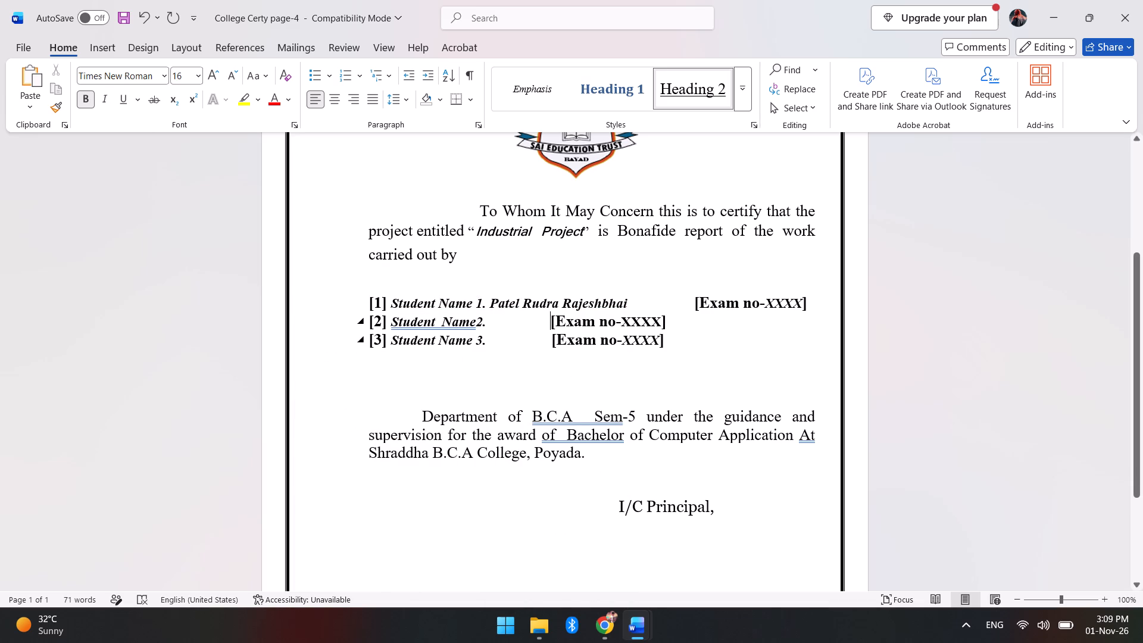
click(483, 324)
key(Down)
key(Up)
key(Right)
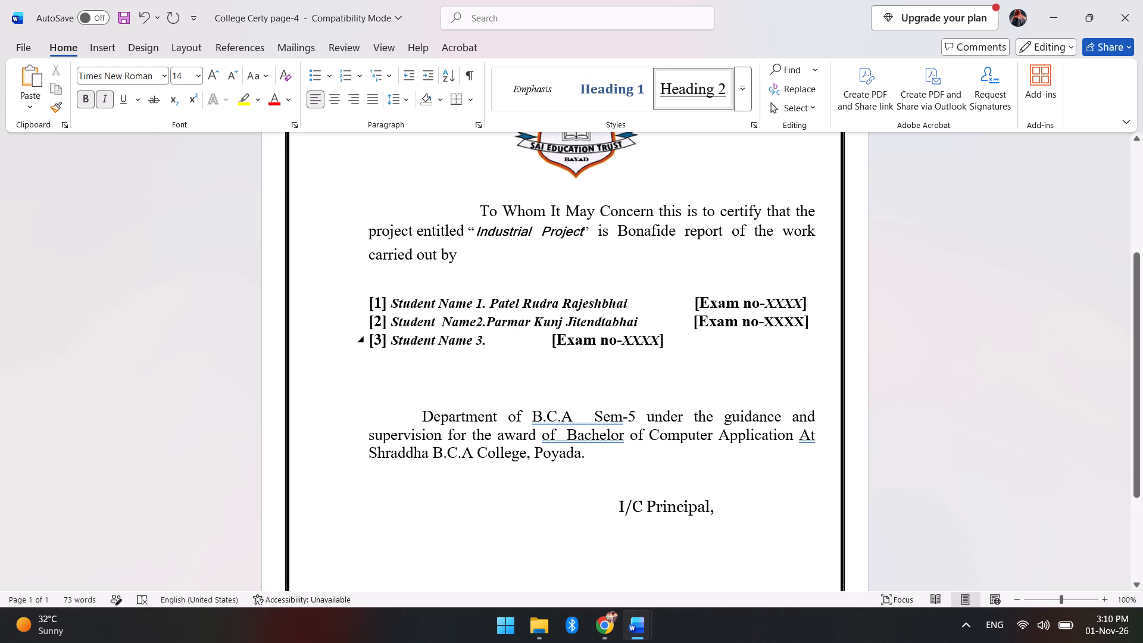
Enter the third student's full name directly after the "Student Name 3." label.
click(489, 345)
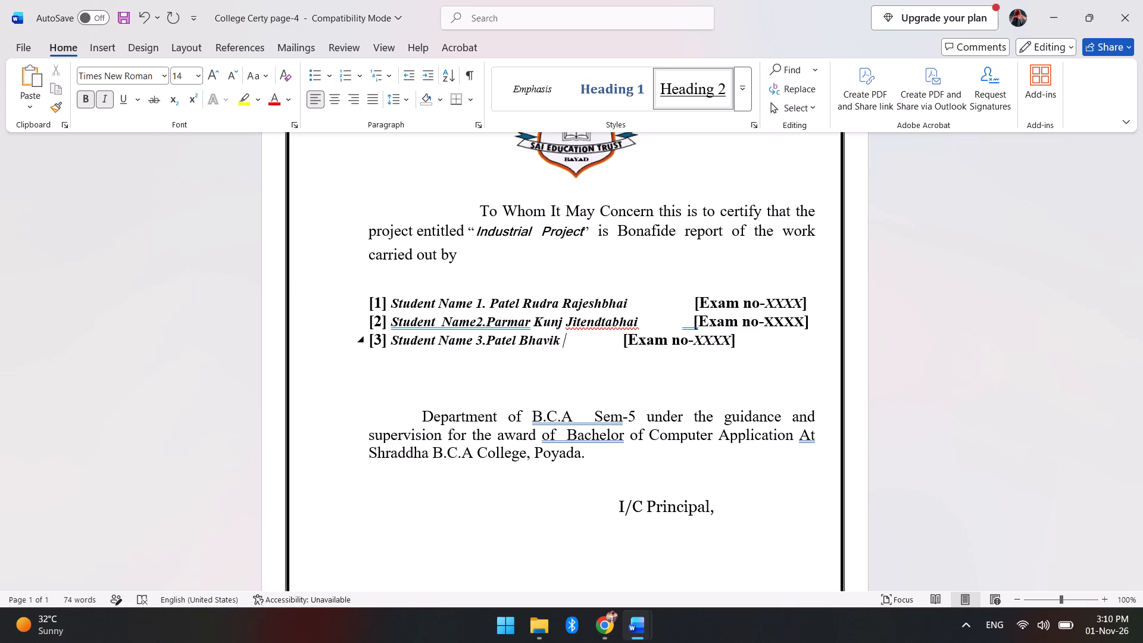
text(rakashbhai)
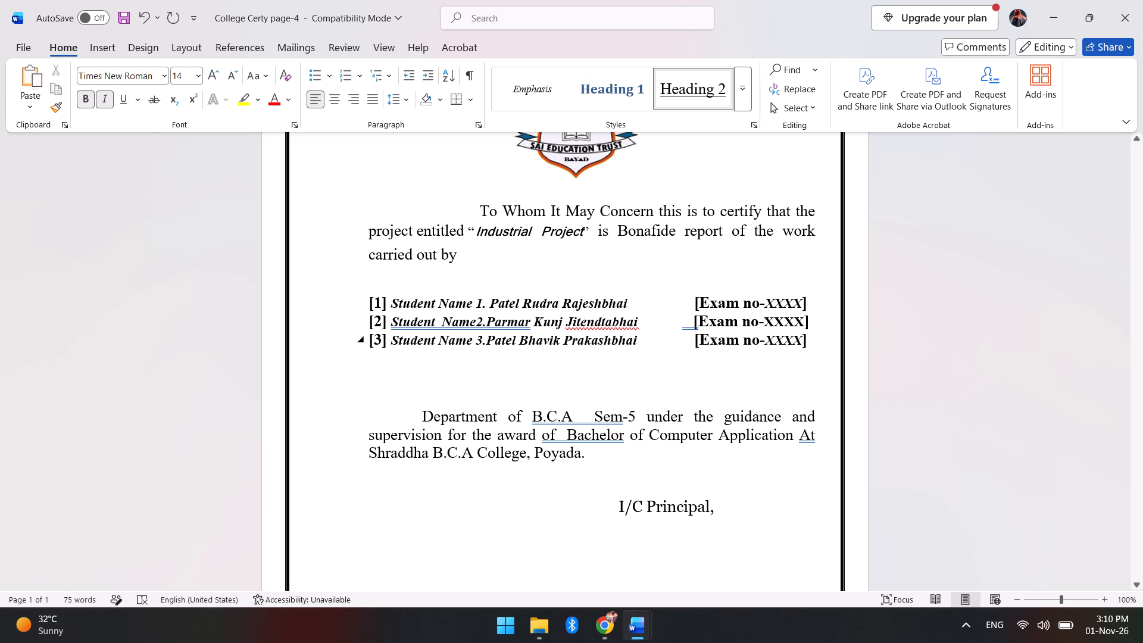
Accept the suggested spacing corrections in the second and third student name lines.
right_click(492, 323)
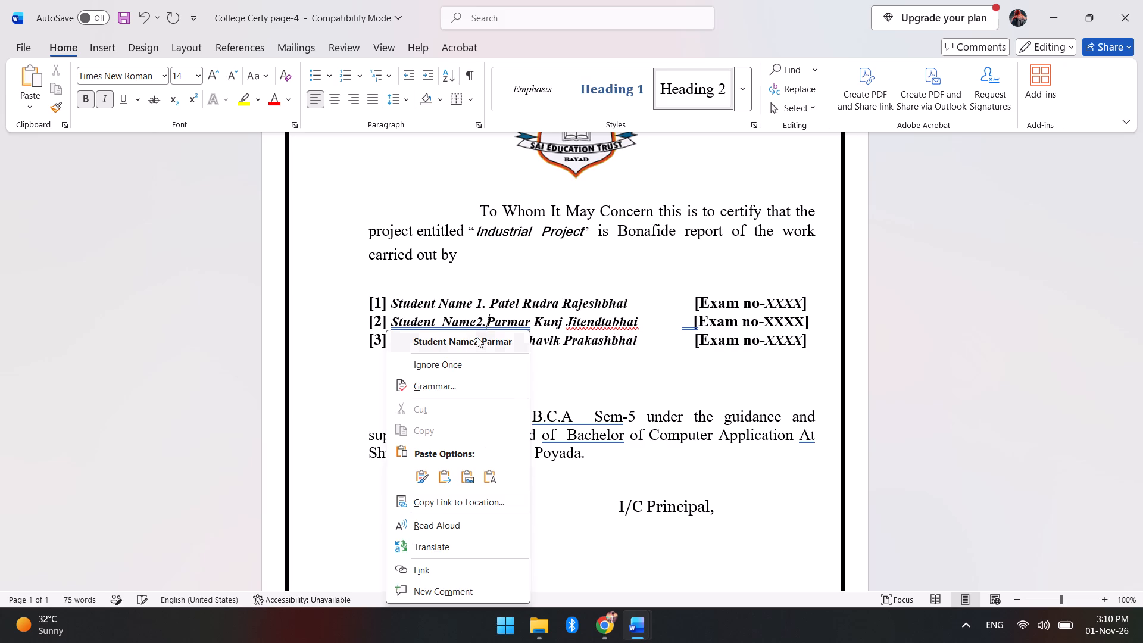
click(474, 338)
right_click(489, 341)
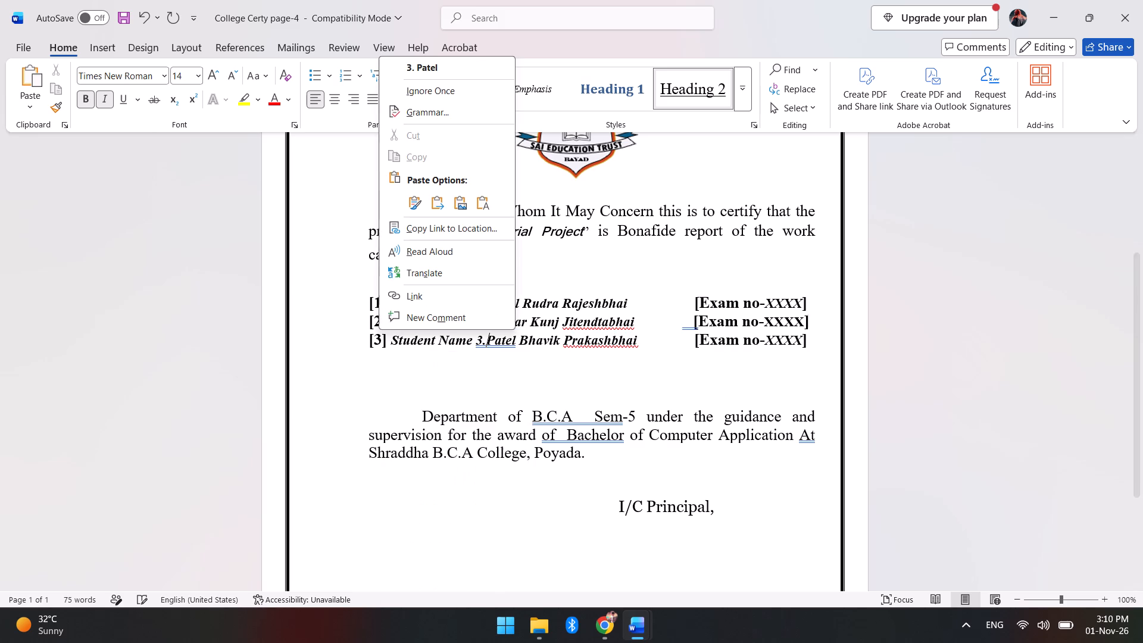
click(427, 70)
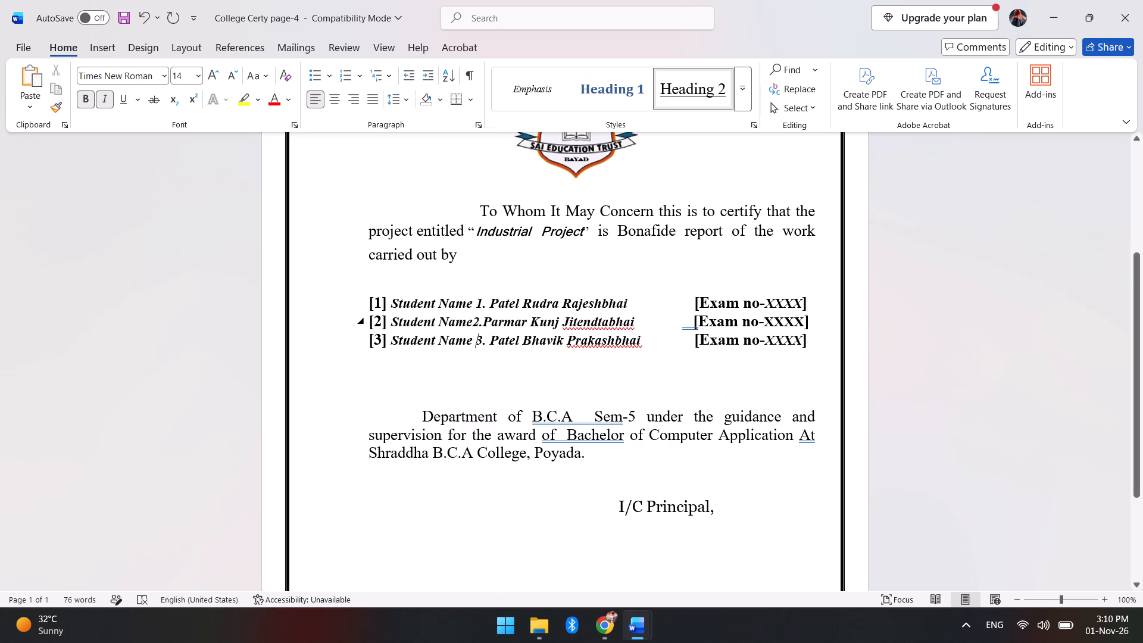
Replace the XXXX placeholder in the first student's line with that student's exam number.
click(690, 320)
click(804, 307)
key(BackSpace)
key(BackSpace)
key(BackSpace)
key(BackSpace)
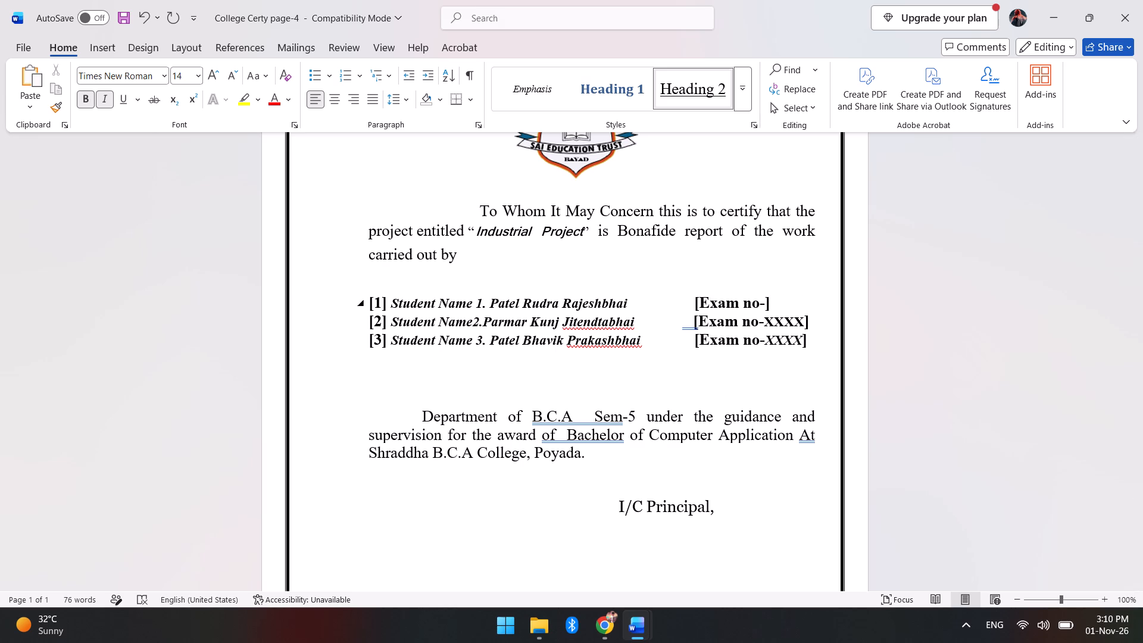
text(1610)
Replace the XXXX placeholder in the second student's line with that student's exam number.
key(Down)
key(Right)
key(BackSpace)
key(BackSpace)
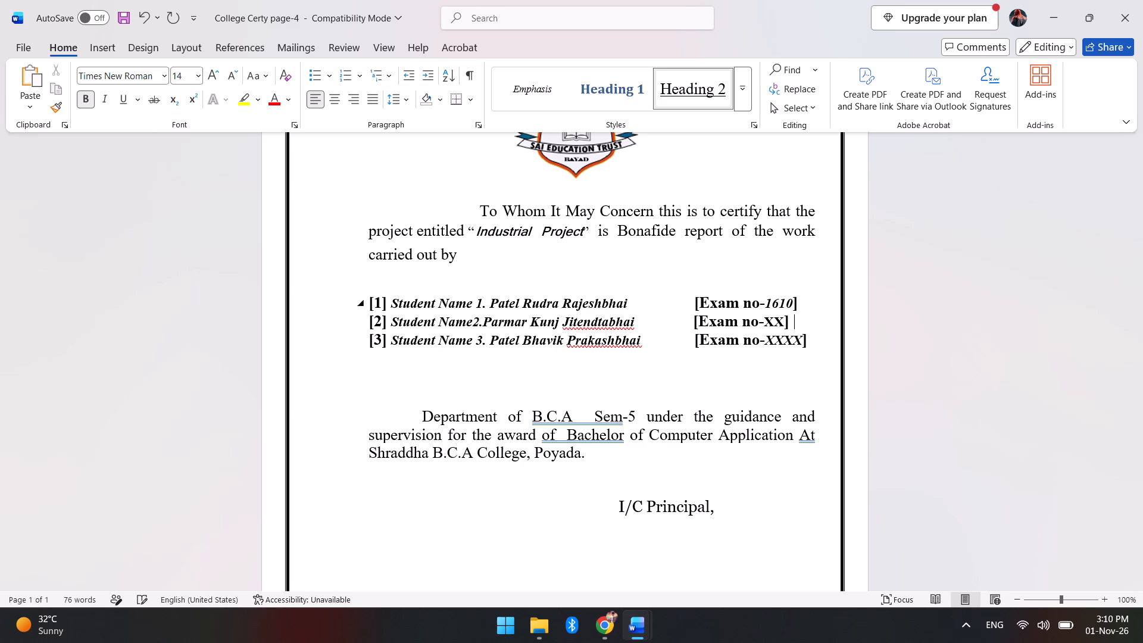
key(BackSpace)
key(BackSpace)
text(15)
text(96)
Replace the XXXX placeholder in the third student's line with that student's exam number.
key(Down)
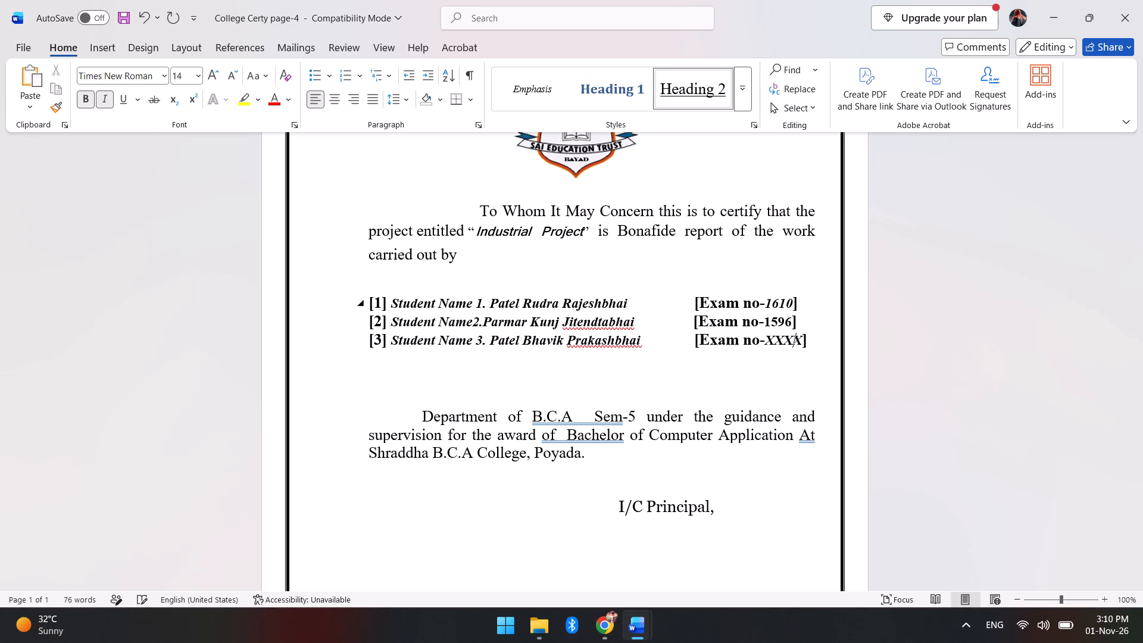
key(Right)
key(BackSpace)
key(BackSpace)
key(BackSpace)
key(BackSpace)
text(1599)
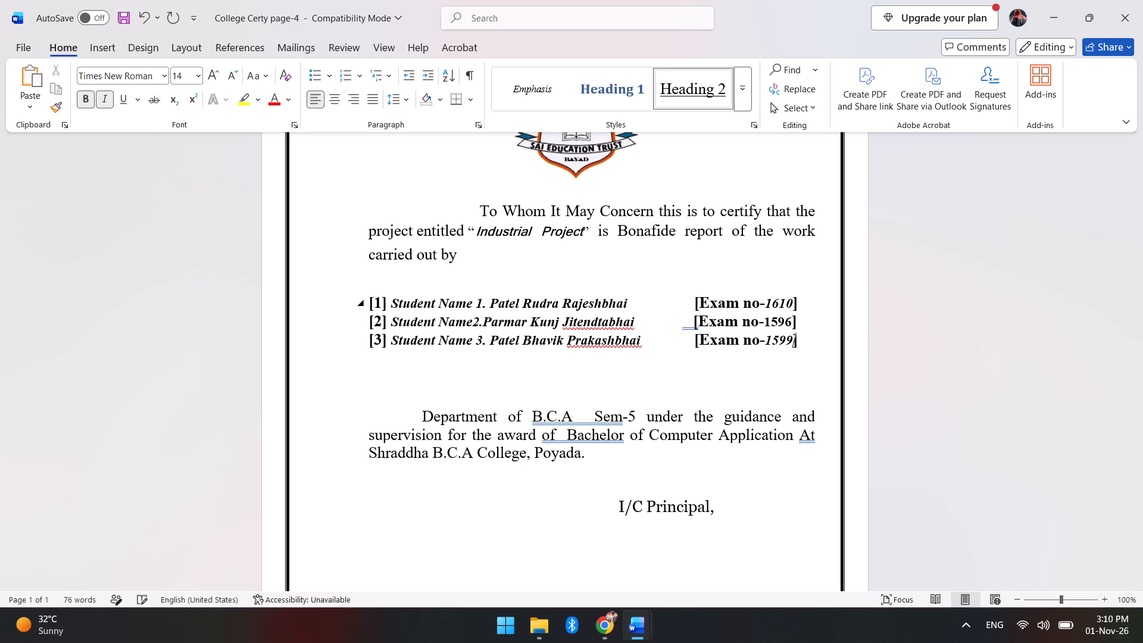
Look over the certificate from its heading to the date line, placing the cursor directly after "Date:-".
scroll(794, 306, down, 2)
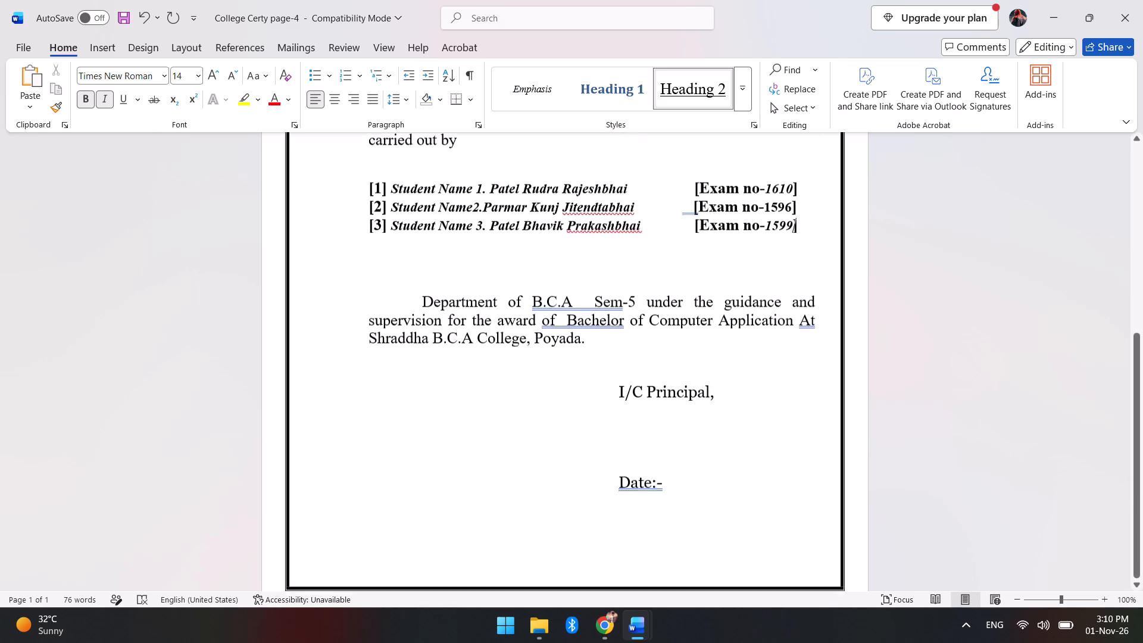
scroll(682, 208, up, 9)
scroll(682, 208, down, 6)
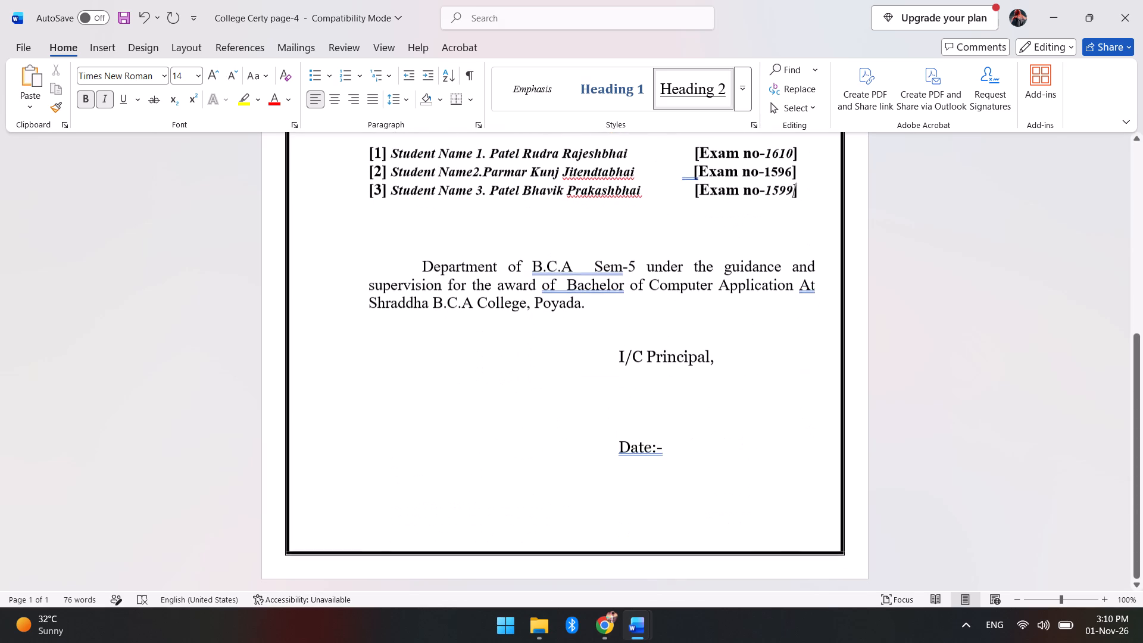
scroll(644, 446, up, 8)
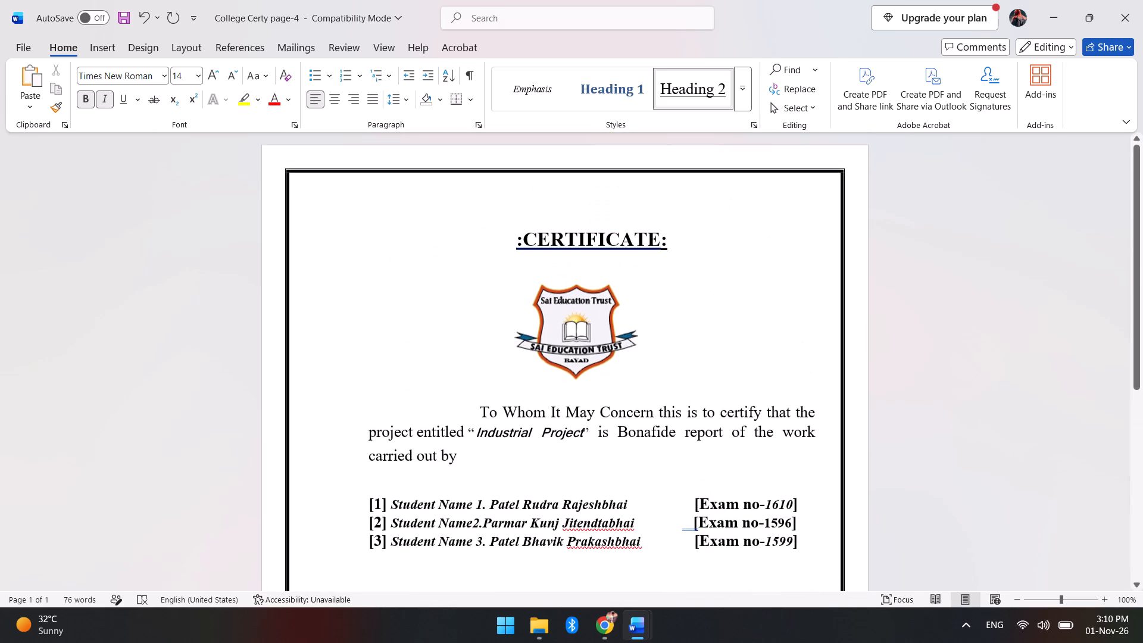
scroll(644, 446, down, 6)
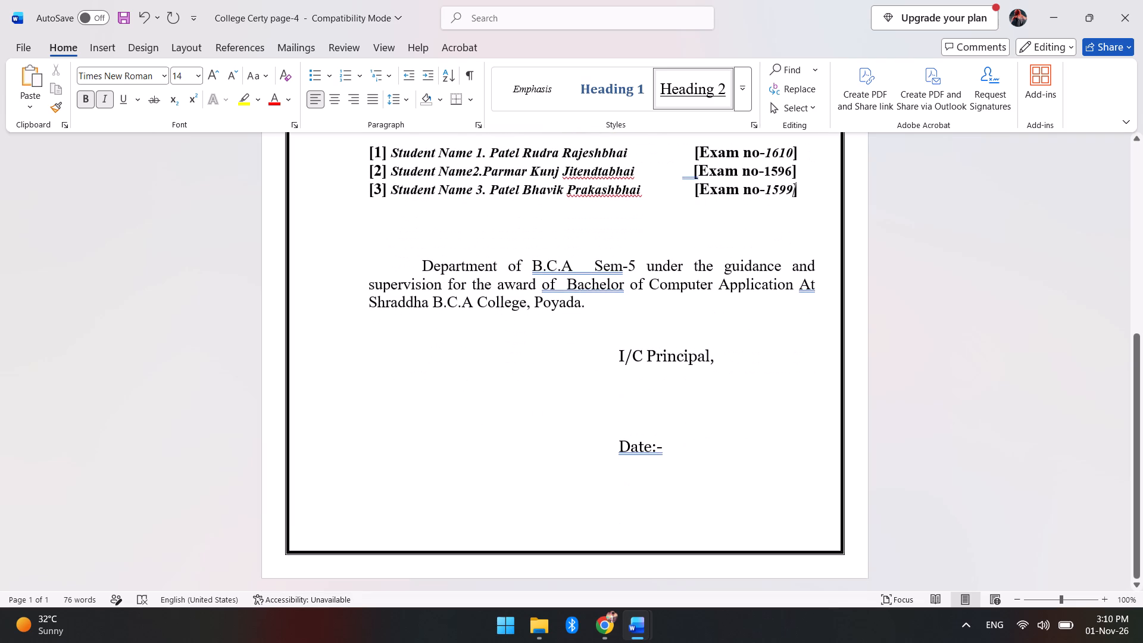
click(663, 448)
scroll(663, 448, up, 6)
scroll(663, 448, down, 3)
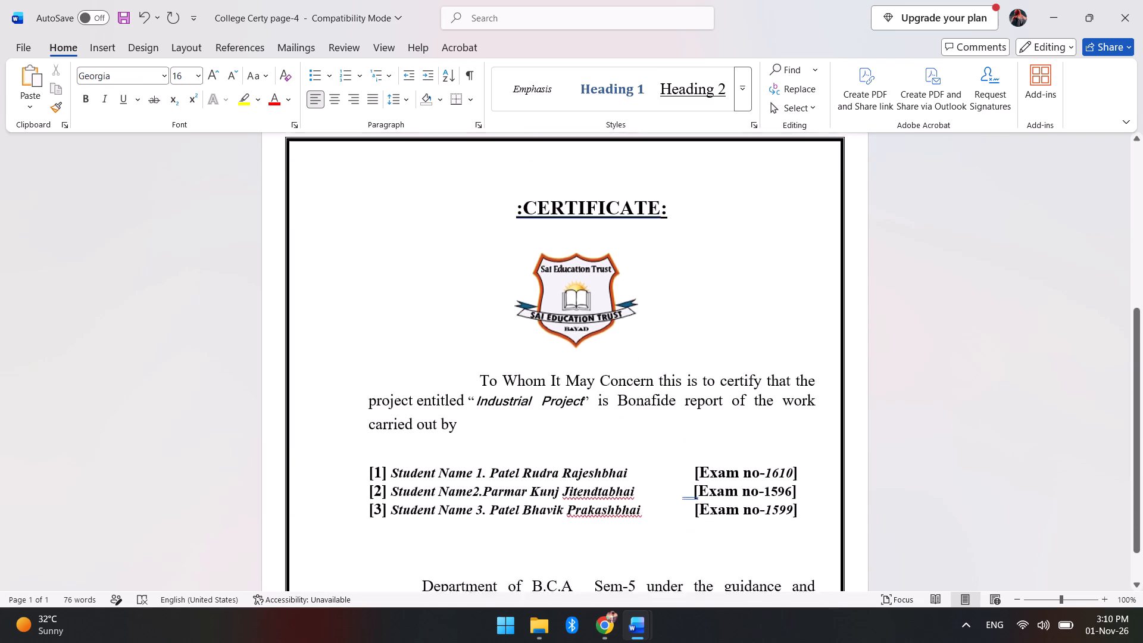
scroll(663, 448, down, 6)
scroll(663, 448, up, 14)
Set the certificate's print copies to 3 and return to the document without printing.
key(ctrl+p)
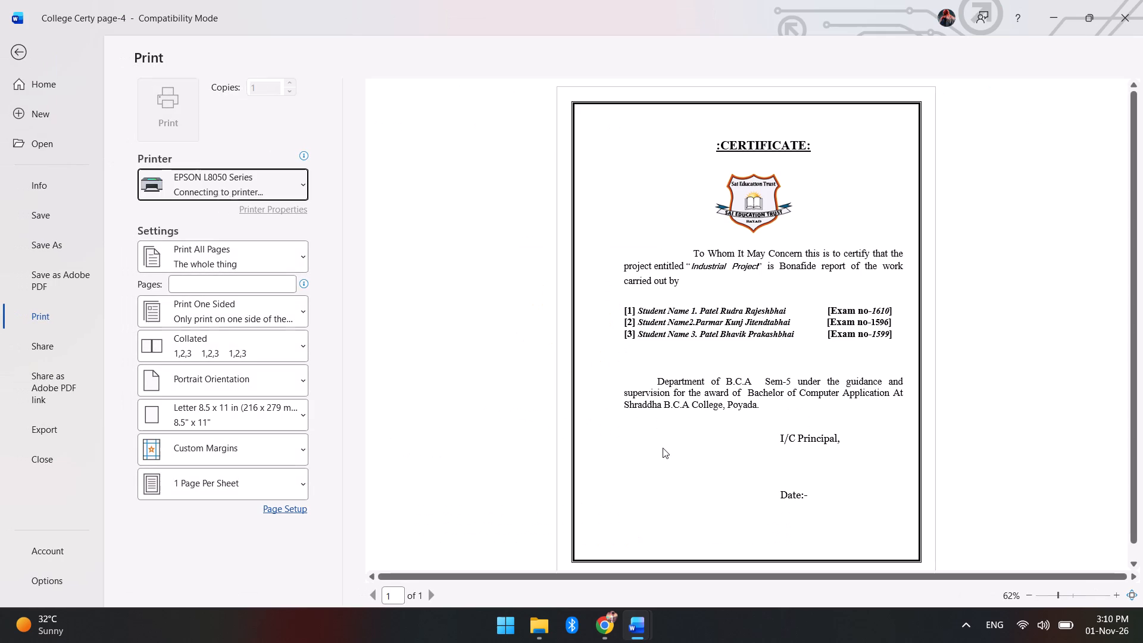
double_click(292, 84)
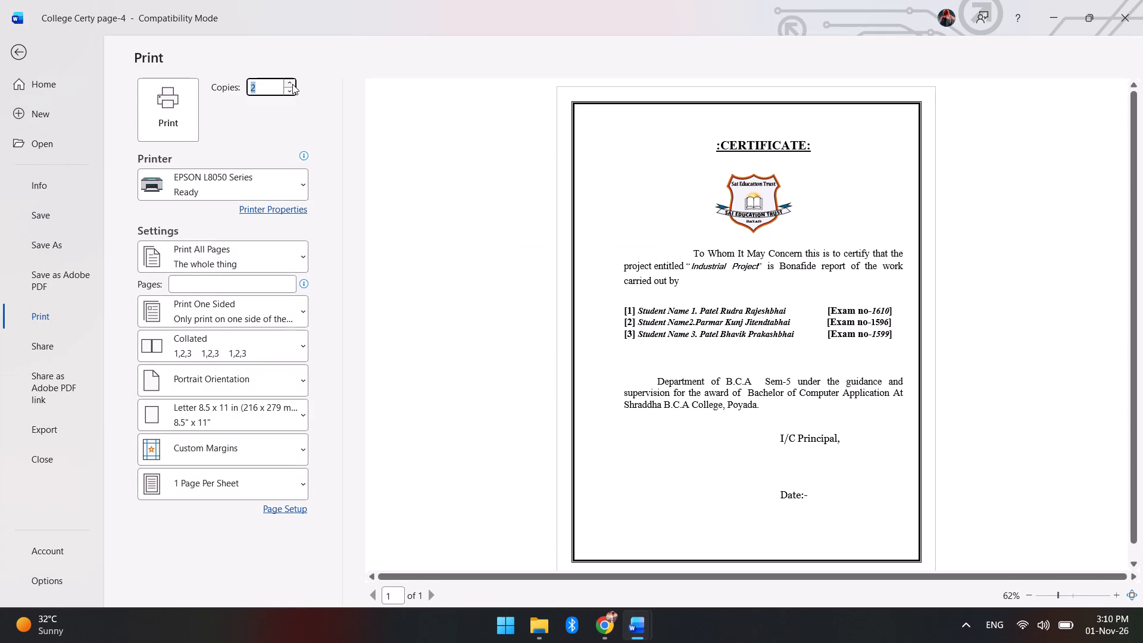
click(15, 46)
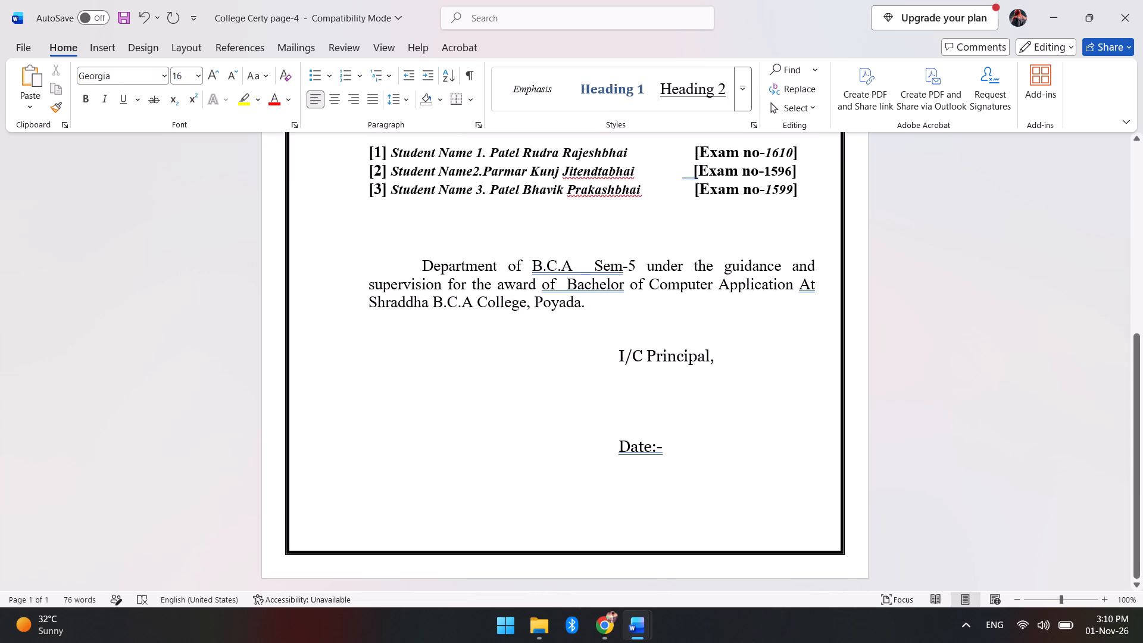
Enter the date "2nd November 2026" directly after the "Date:-" label.
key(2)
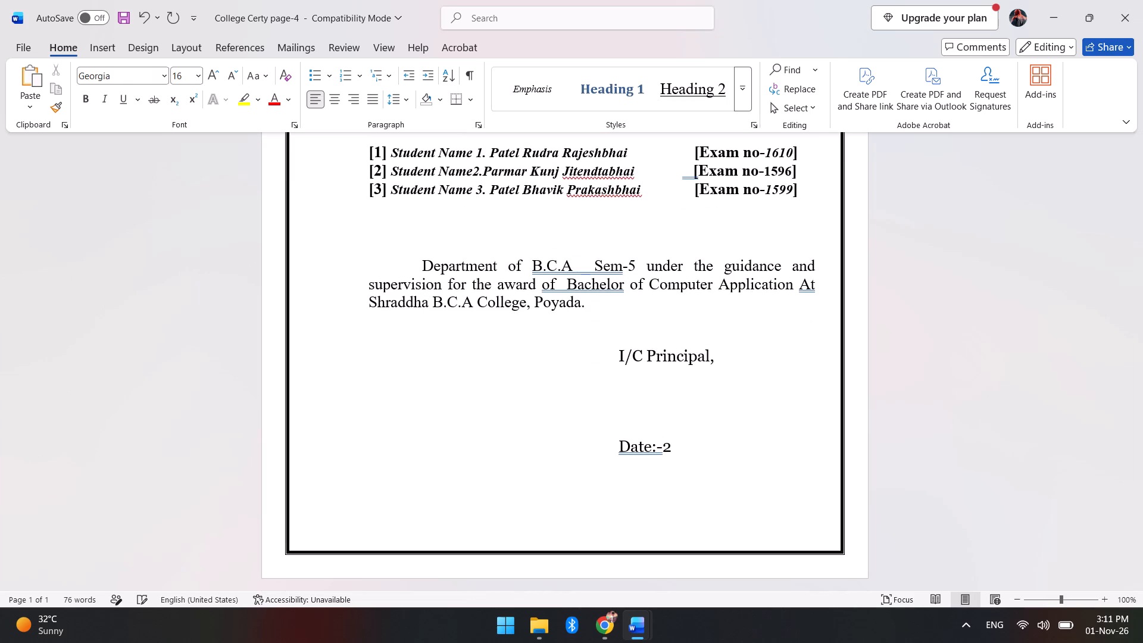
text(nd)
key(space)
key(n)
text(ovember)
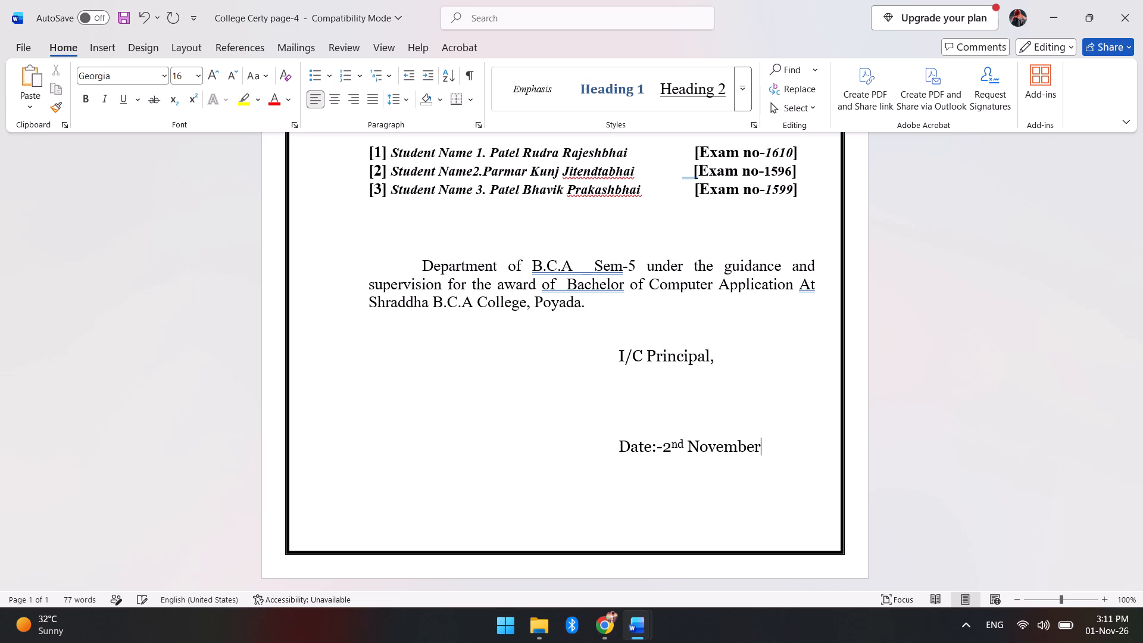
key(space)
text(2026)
Print the dated certificate on the EPSON L8050 Series printer.
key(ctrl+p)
click(181, 129)
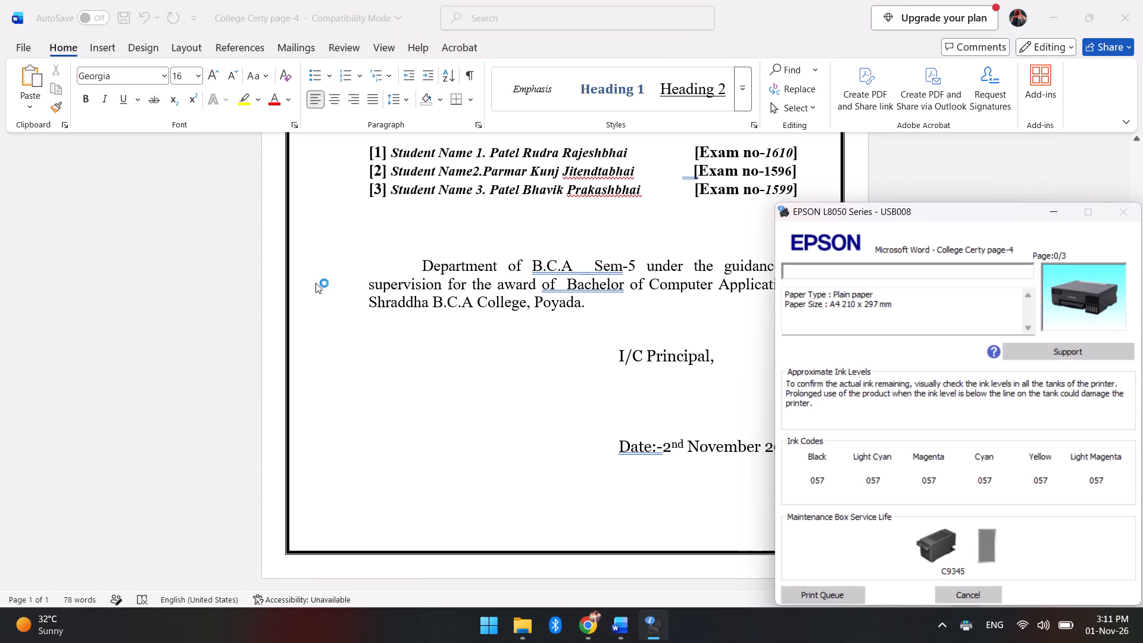
Return from the printer status window to the Word document and close the page-4 certificate.
click(415, 386)
click(1142, 0)
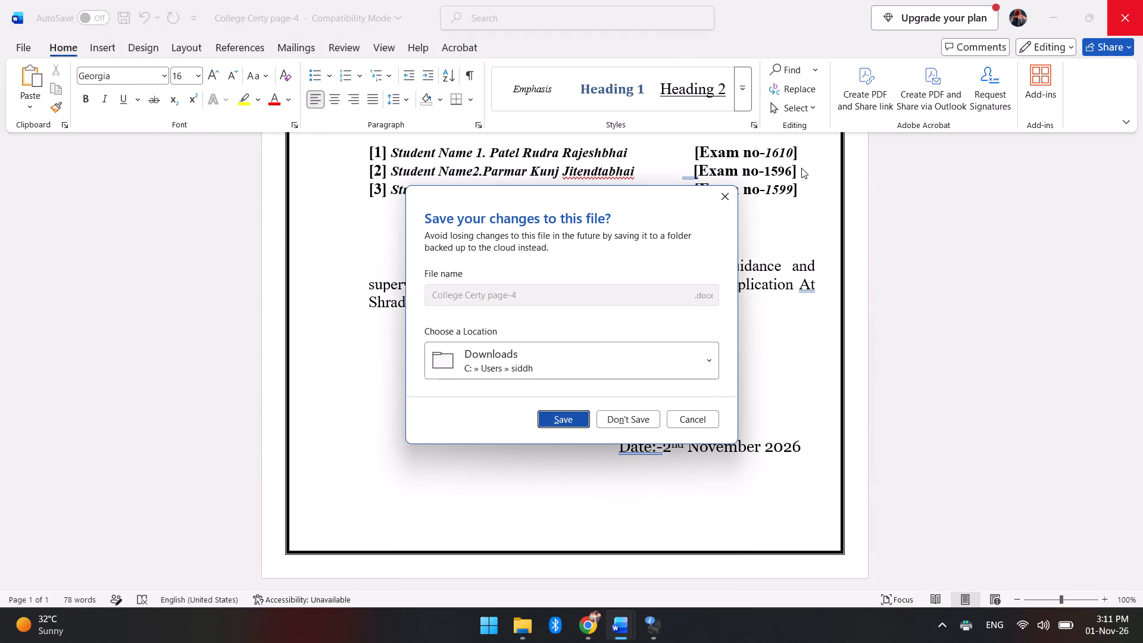
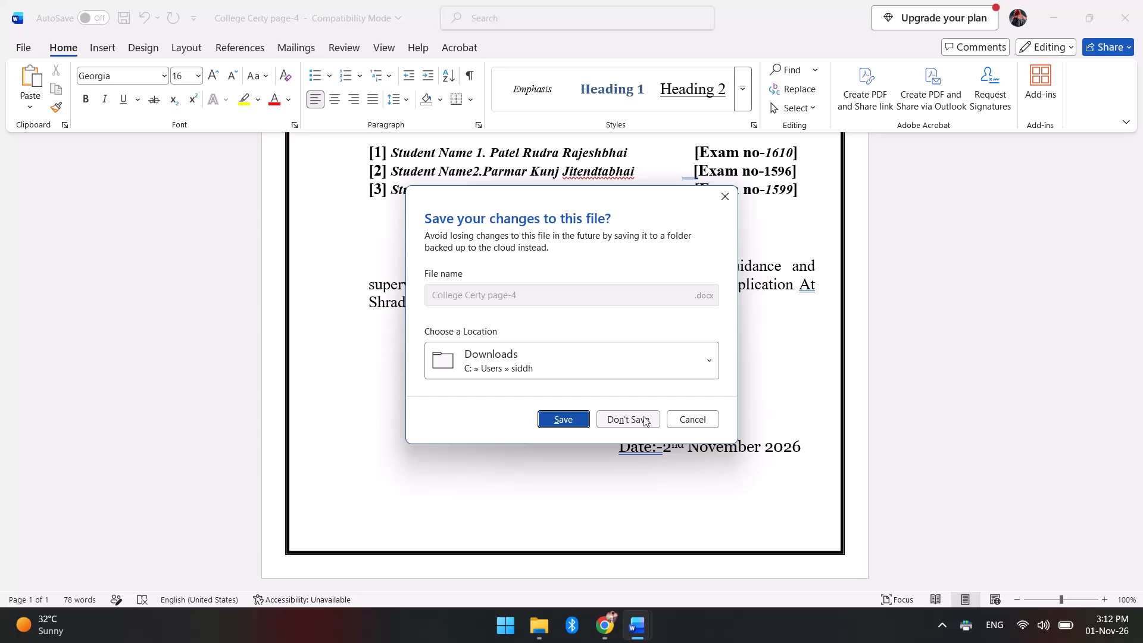
Discard the unsaved changes to the College Certy page-4 document as it closes.
click(644, 416)
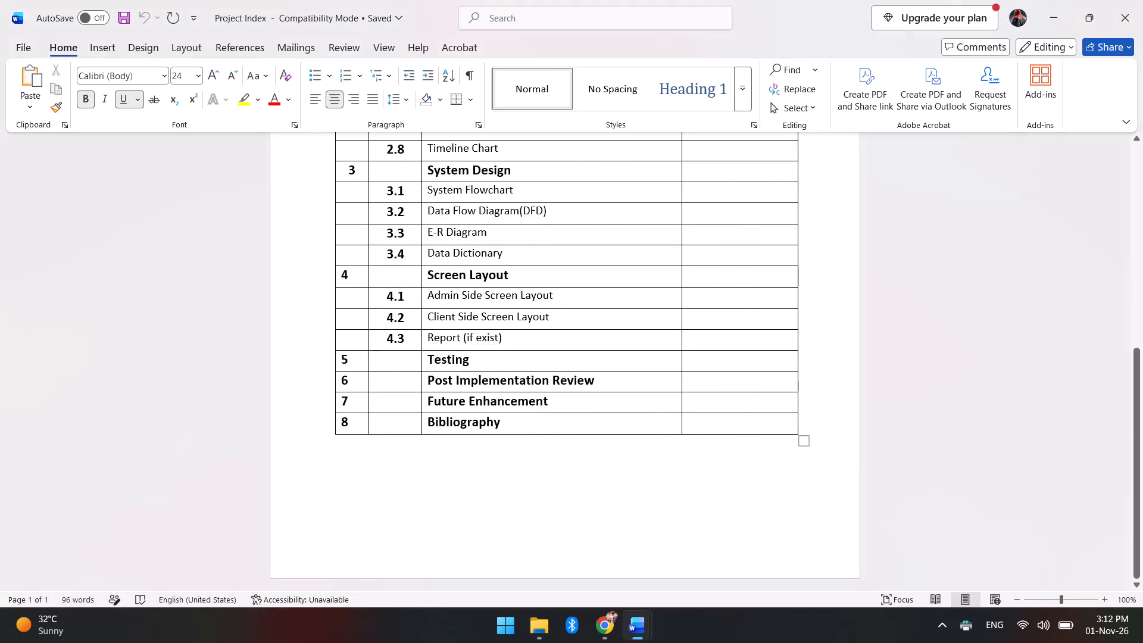
In the College Certy page-3 document, replace the "Your Project Name" placeholder with "Industrial Project", keeping the quotation marks.
scroll(644, 416, up, 11)
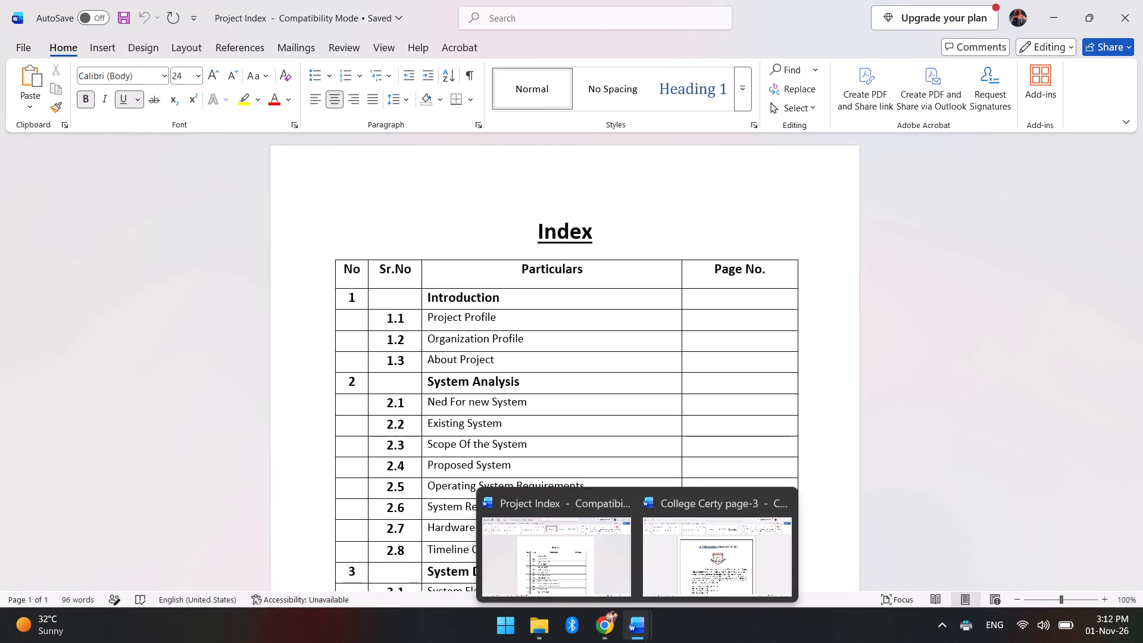
click(698, 585)
scroll(558, 433, right, 1)
scroll(457, 416, right, 1)
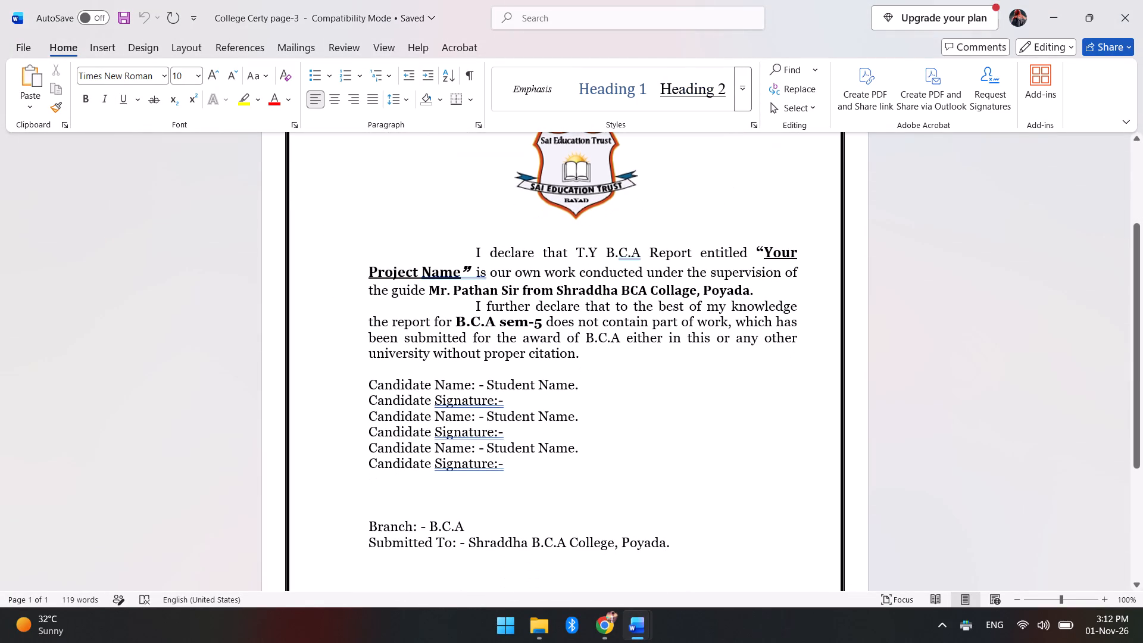
click(458, 270)
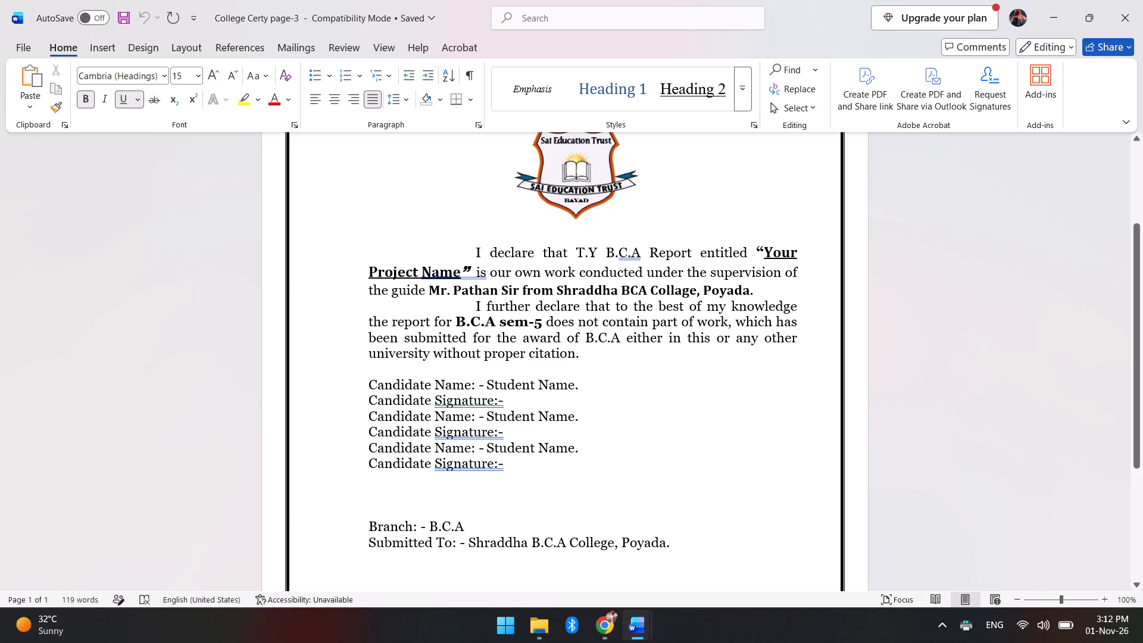
key(shift+Left)
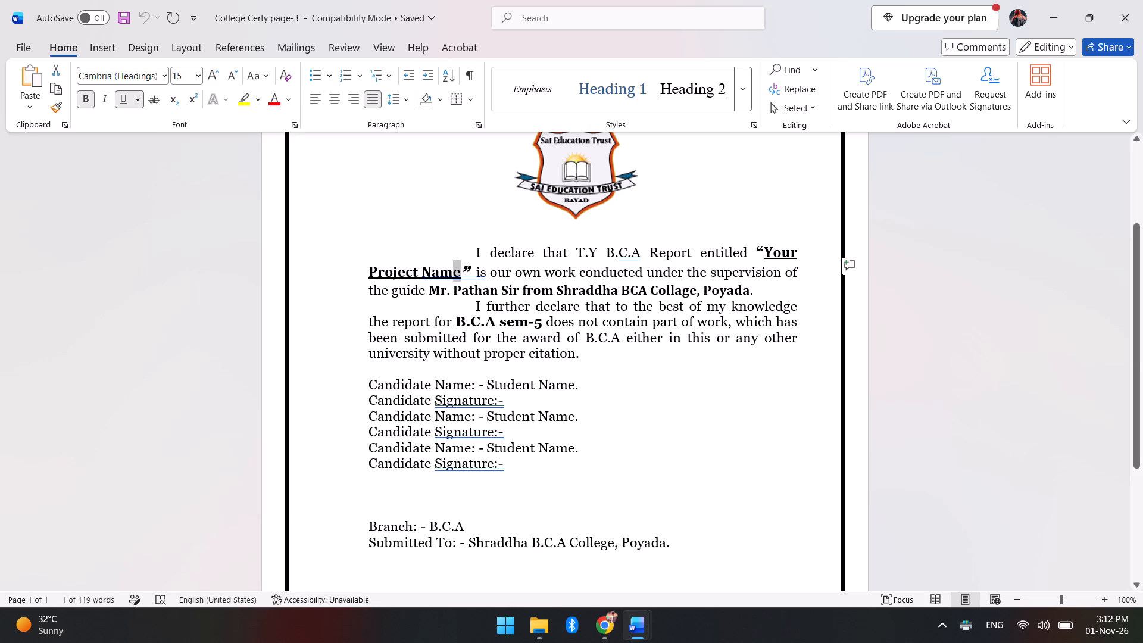
key(shift+Left)
key(shift+Left)
key(shift+Left)
key(shift+Left)
key(shift+Left)
key(shift+Left)
key(shift+Left)
key(shift+Left)
key(shift+Left)
key(shift+Left)
key(shift+Left)
key(shift+Left)
key(shift+Left)
key(shift+Left)
key(shift+Left)
key(shift+Left)
key(shift+Left)
key(shift+Left)
key(shift+Left)
key(shift+Right)
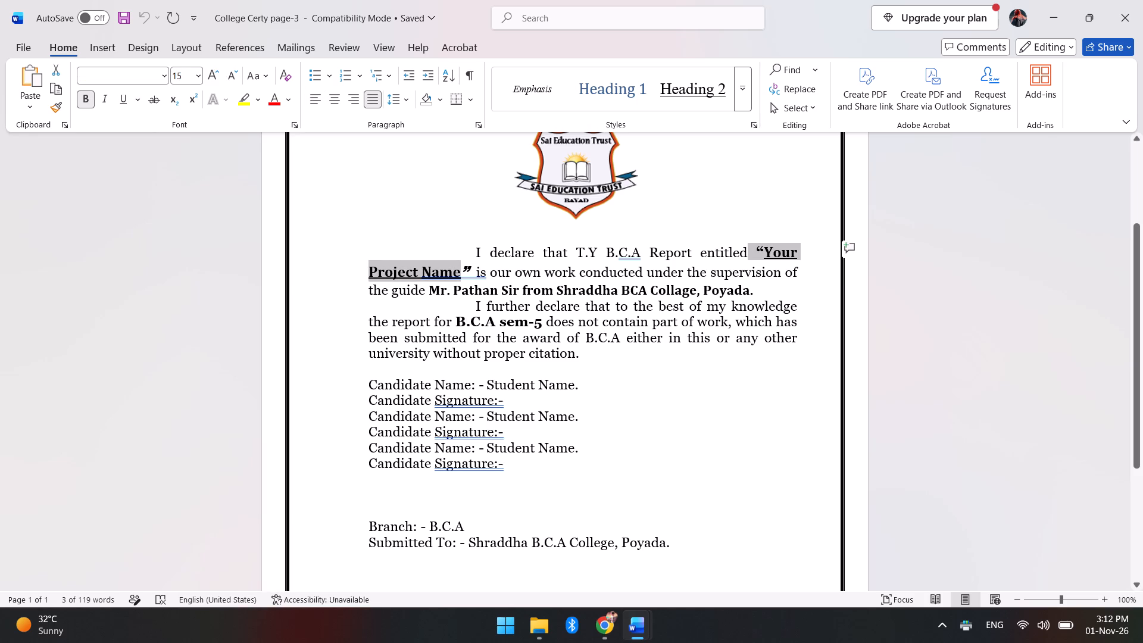
key(shift+Right)
key(shift+Right)
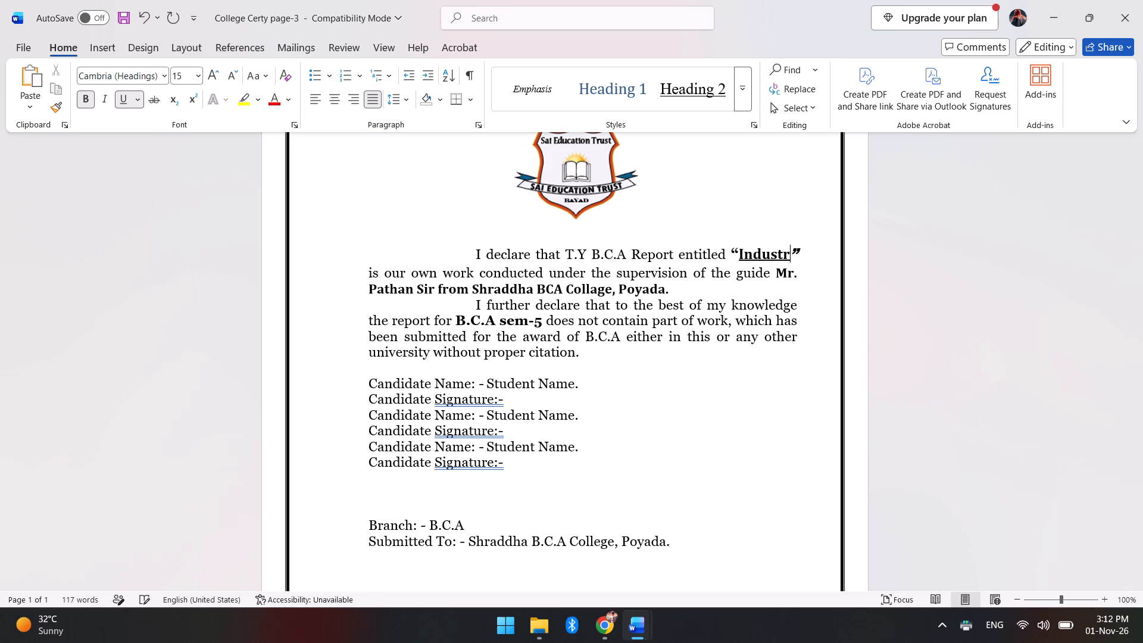
key(BackSpace)
key(BackSpace)
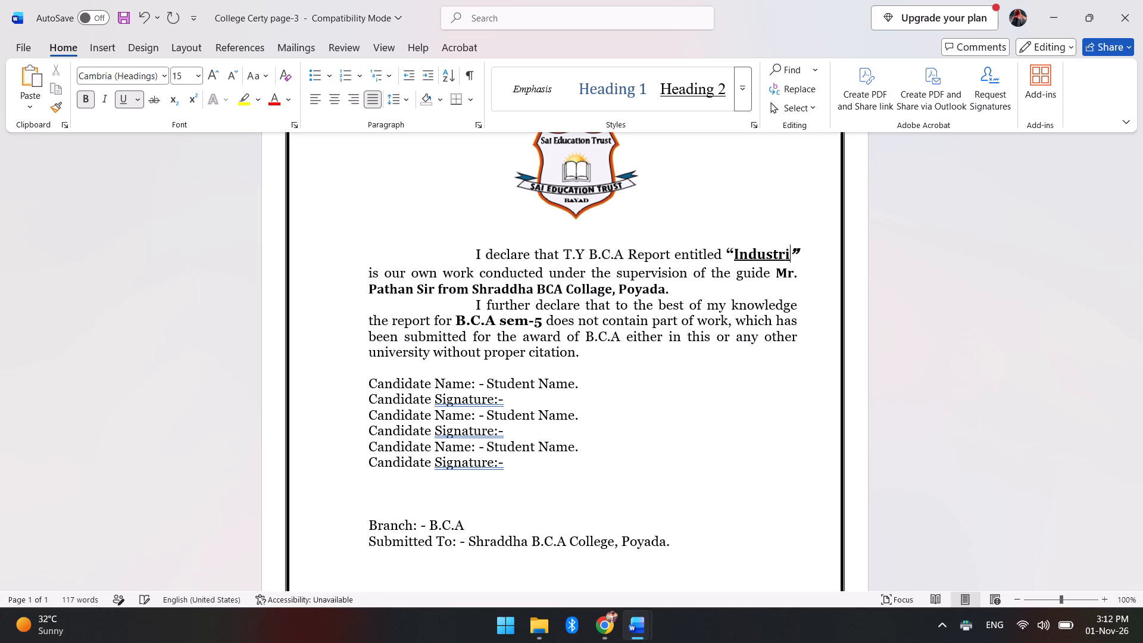
text(roh)
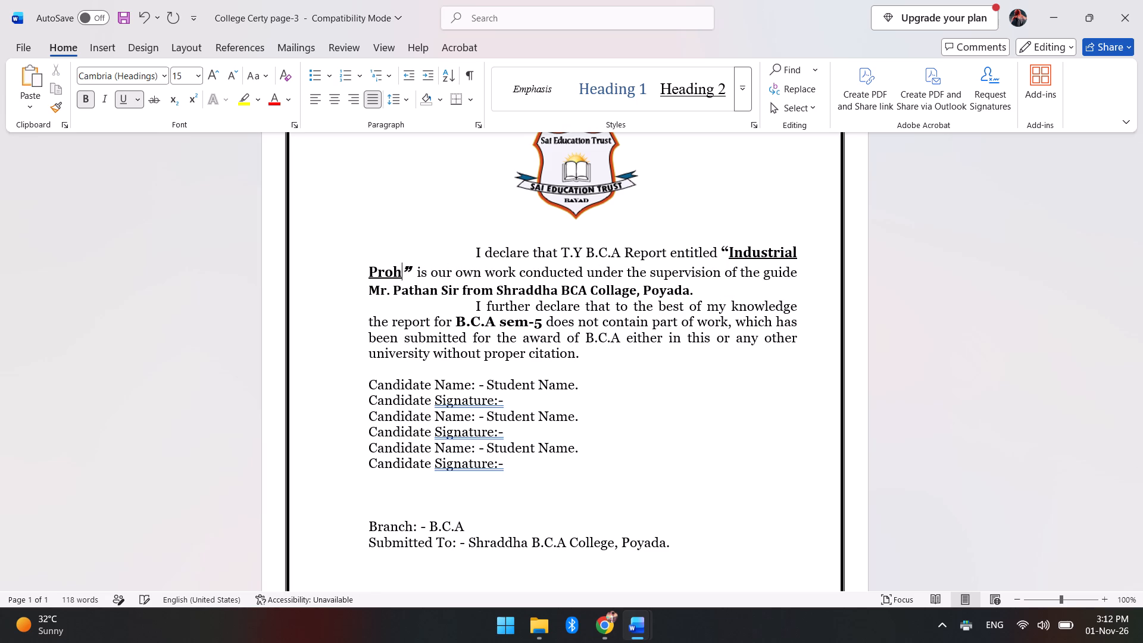
key(BackSpace)
text(ject)
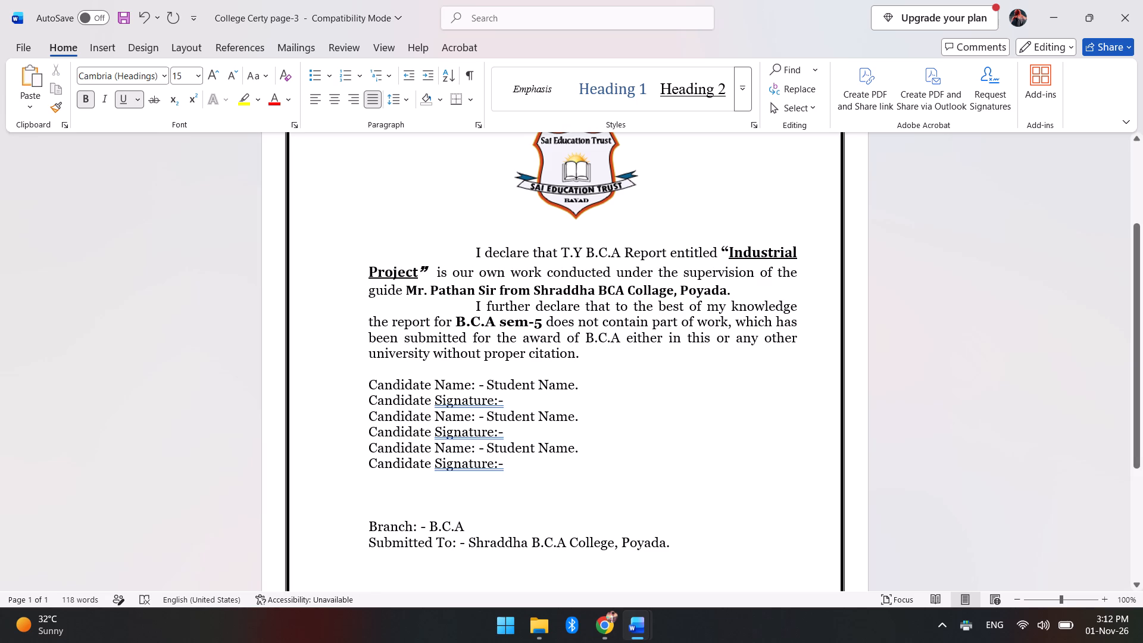
Enter the first student's full name after "Student Name." on the first Candidate Name line.
scroll(532, 338, down, 1)
click(580, 252)
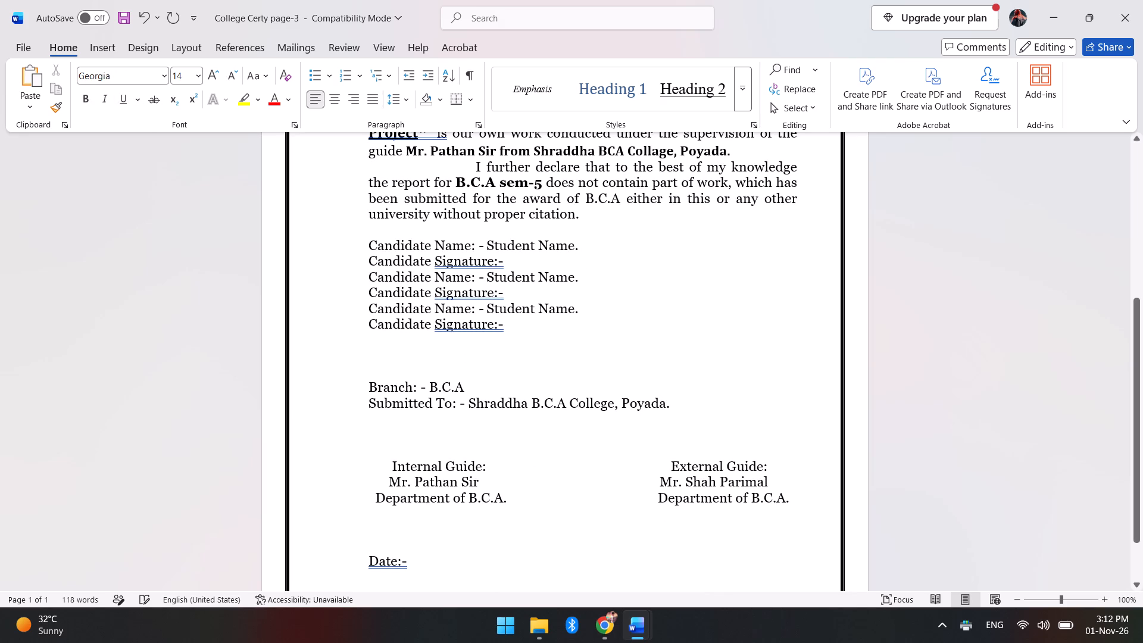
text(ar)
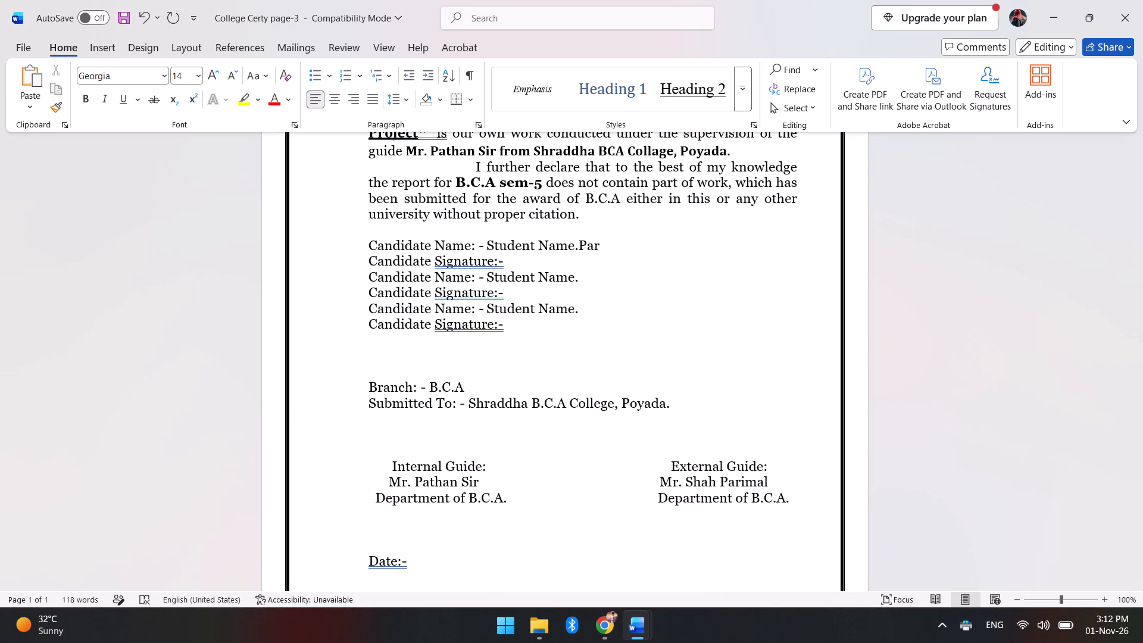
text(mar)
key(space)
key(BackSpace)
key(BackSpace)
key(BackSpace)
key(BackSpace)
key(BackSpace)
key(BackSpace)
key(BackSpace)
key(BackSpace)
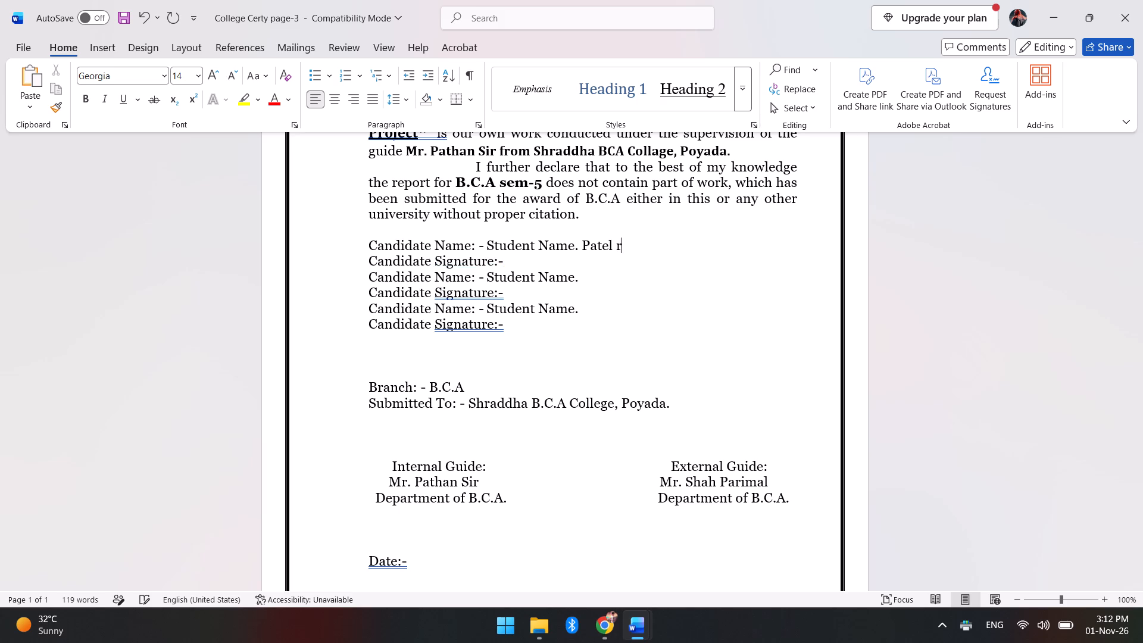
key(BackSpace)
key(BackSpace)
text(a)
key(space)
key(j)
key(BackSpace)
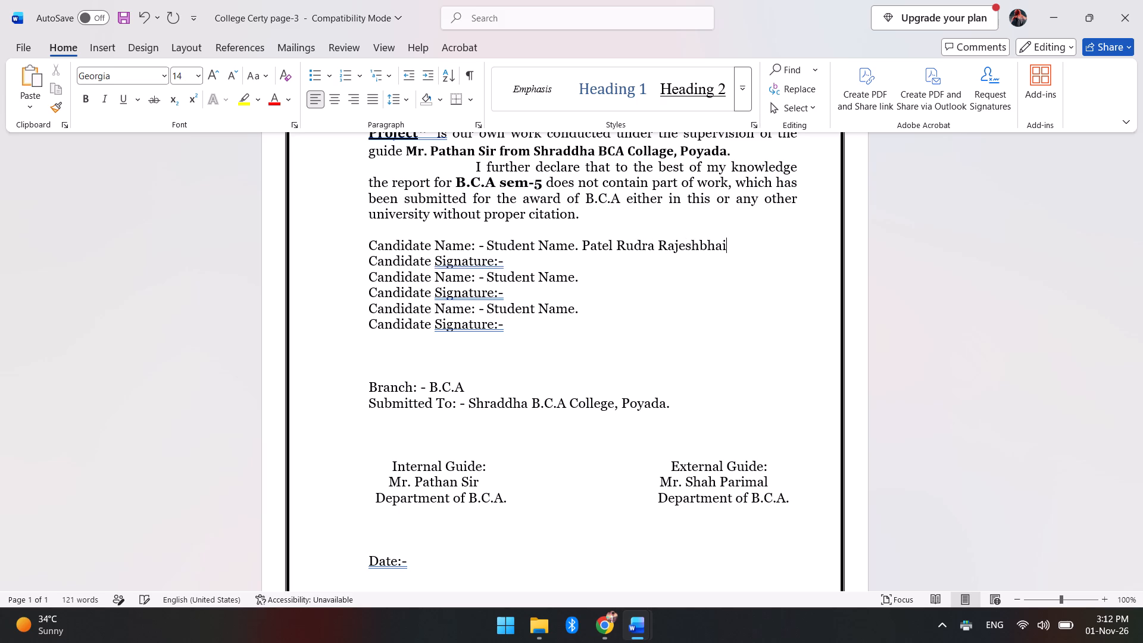
Enter the second student's full name on the second Candidate Name line, accepting the suggested space after "Student Name.".
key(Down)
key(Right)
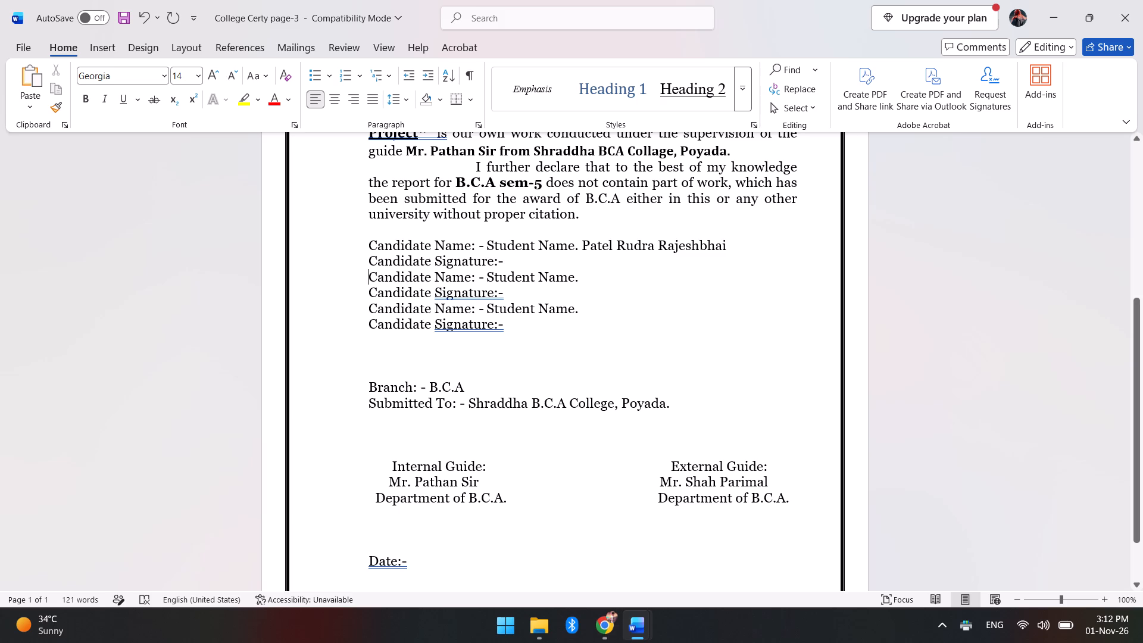
click(580, 282)
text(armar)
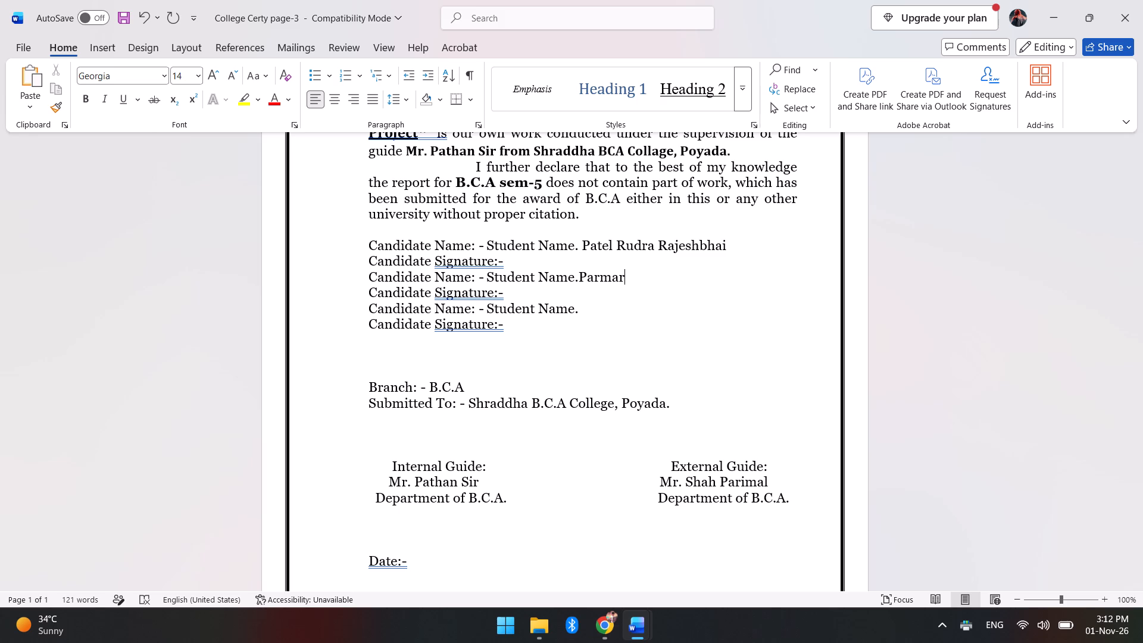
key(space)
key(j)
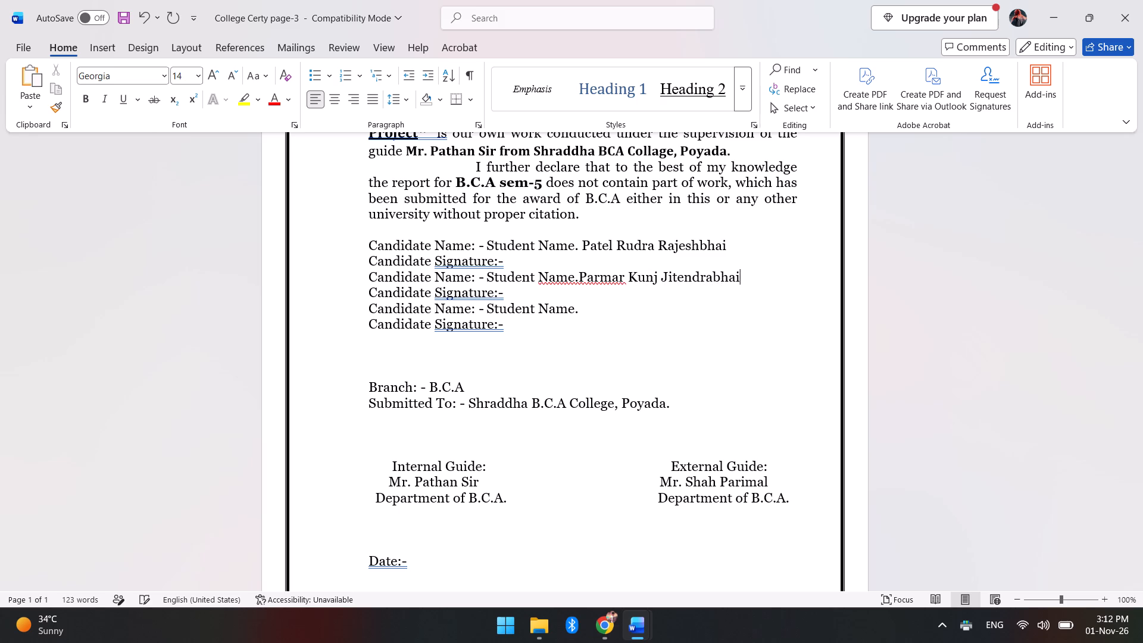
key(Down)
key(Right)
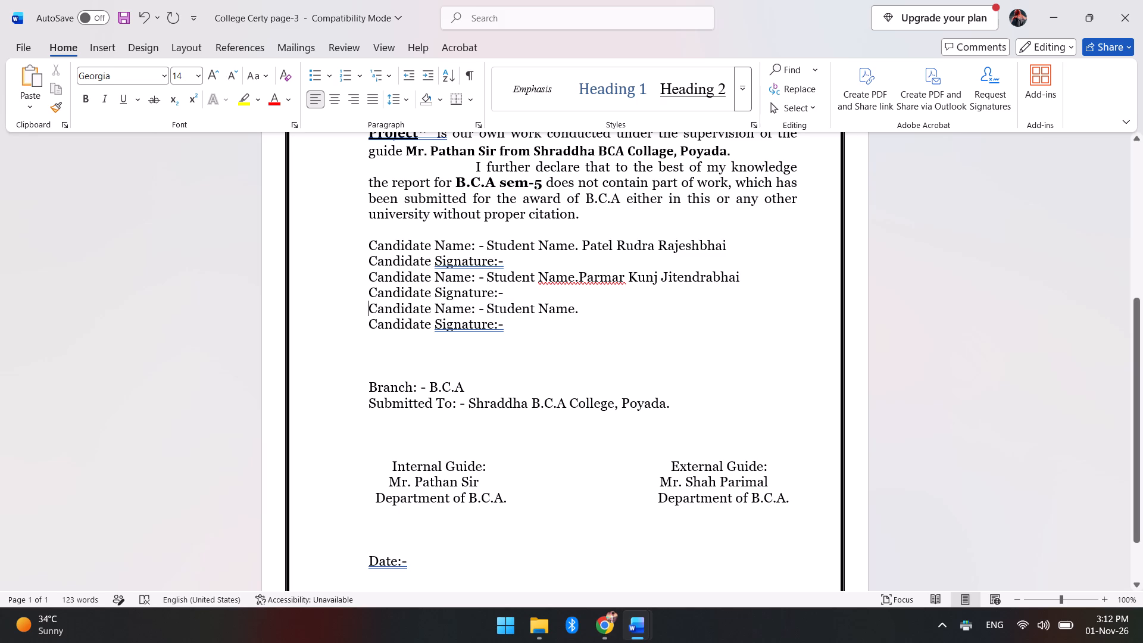
right_click(574, 279)
click(535, 293)
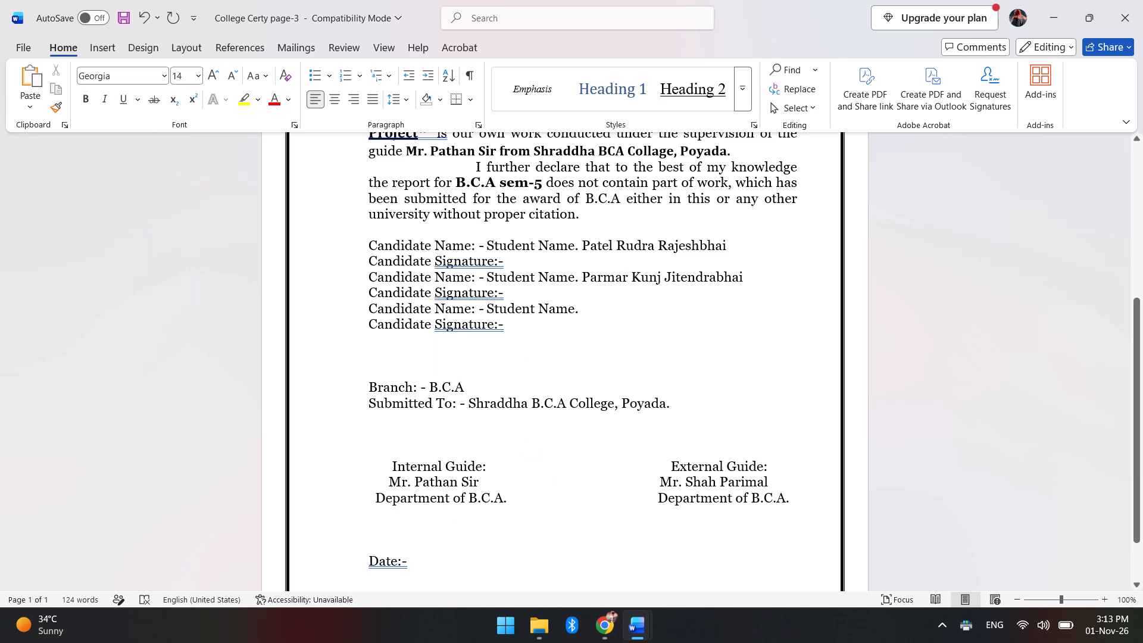
Apply the suggested spacing correction to all three Candidate Signature labels so they read "Signature: -".
right_click(460, 270)
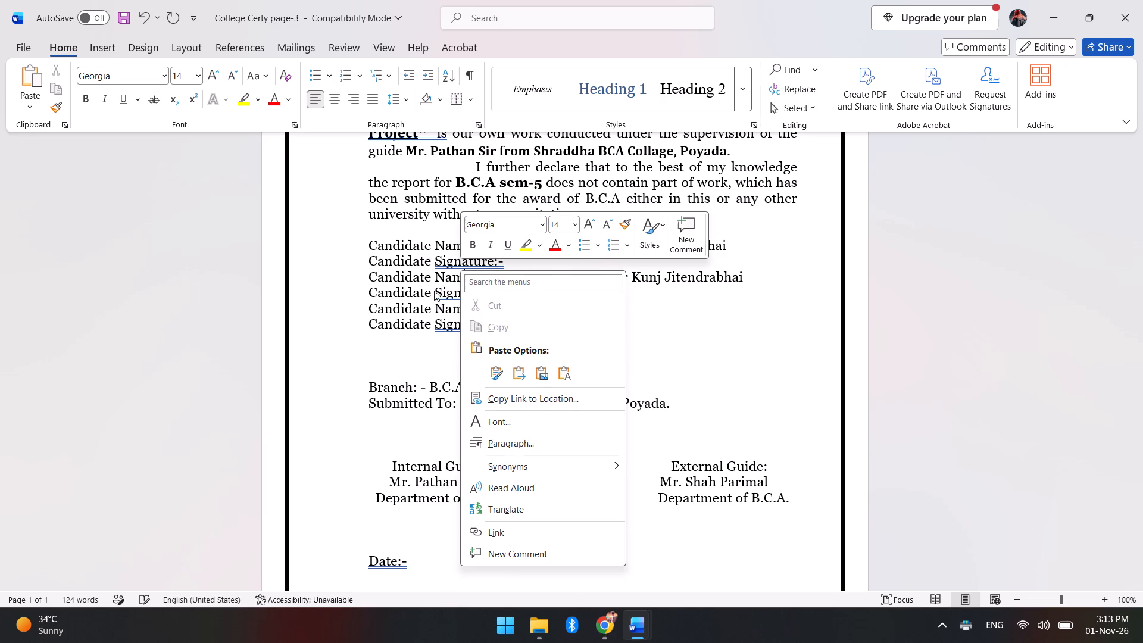
click(435, 291)
right_click(435, 291)
click(447, 310)
click(457, 266)
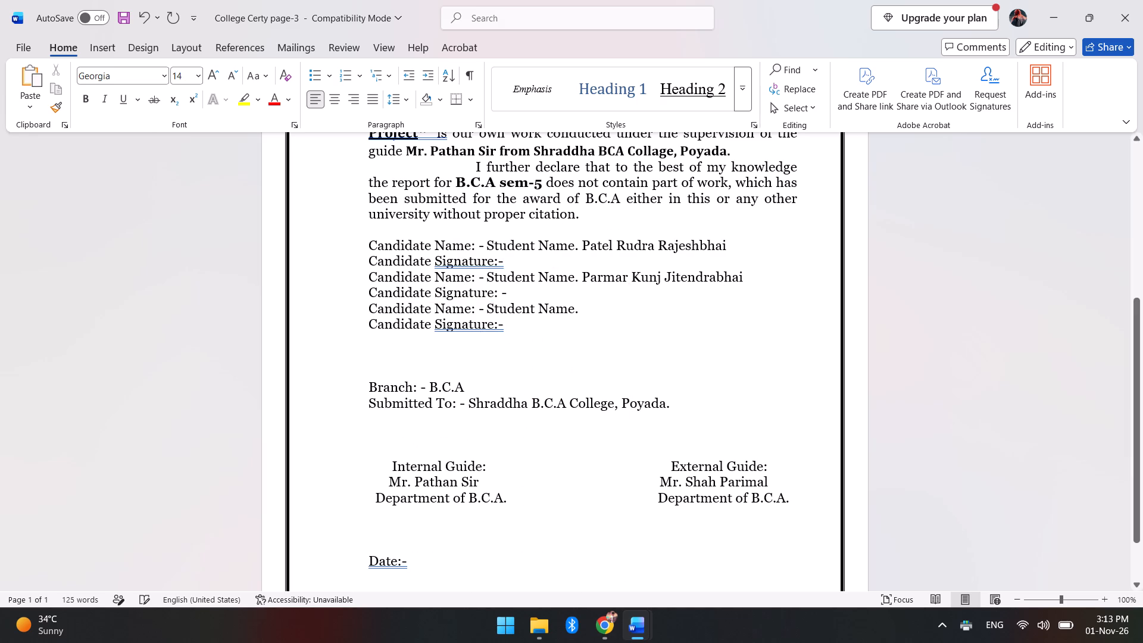
right_click(457, 266)
click(466, 283)
right_click(476, 324)
click(407, 57)
Enter the third student's full name on the third Candidate Name line, accepting the suggested space after "Student Name.".
click(588, 311)
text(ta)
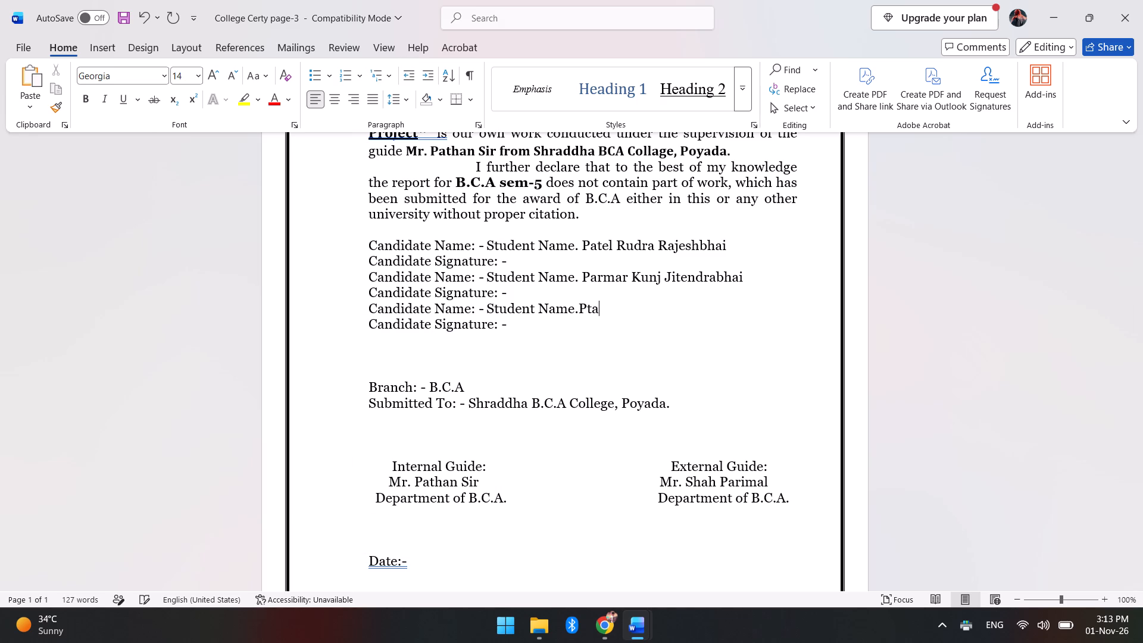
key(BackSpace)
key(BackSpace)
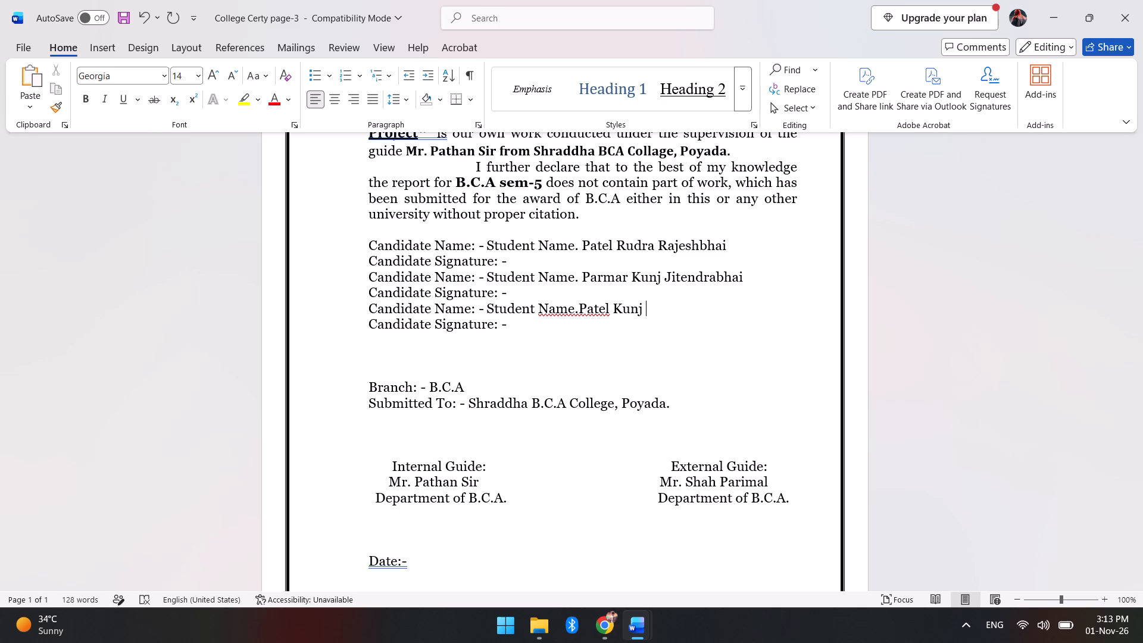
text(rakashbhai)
right_click(541, 309)
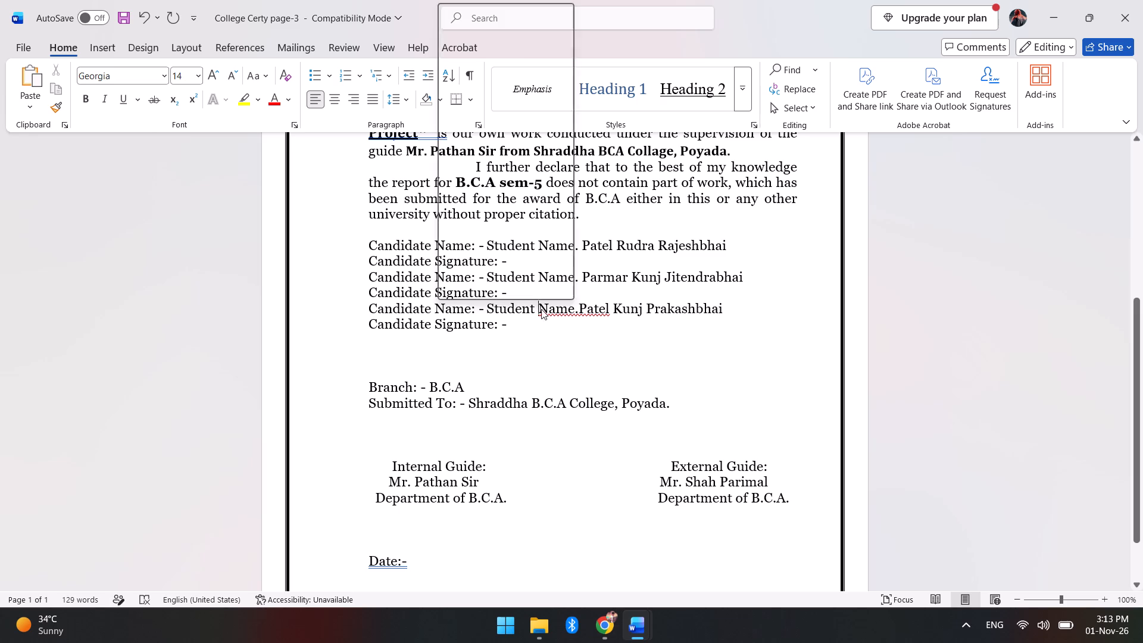
click(498, 15)
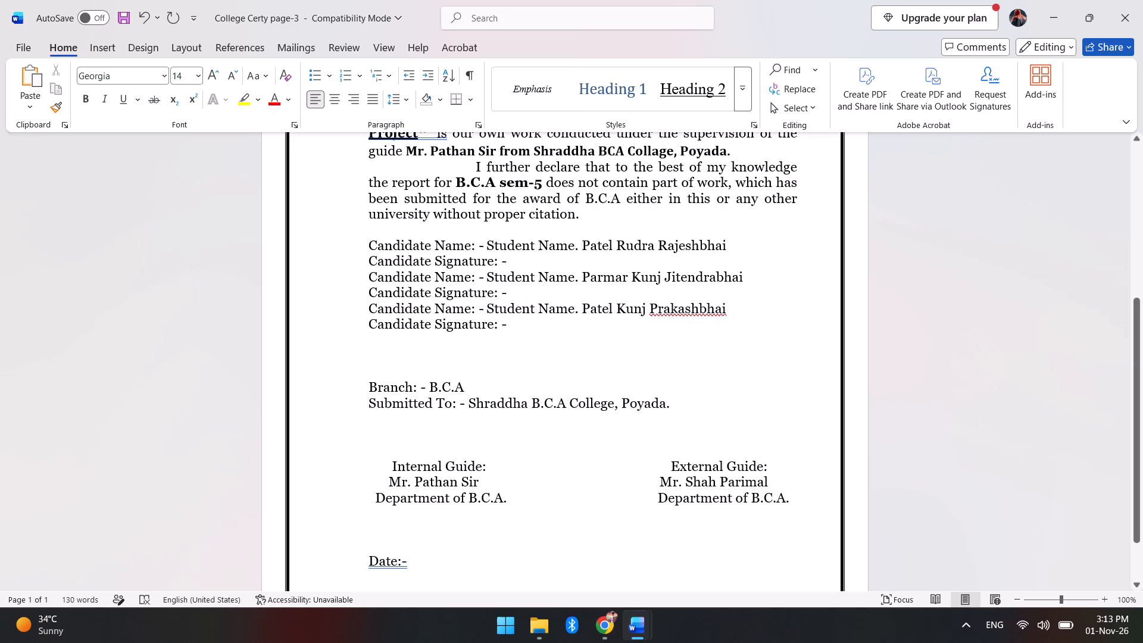
Add the flagged last word of the third student's name to the spelling dictionary.
right_click(660, 314)
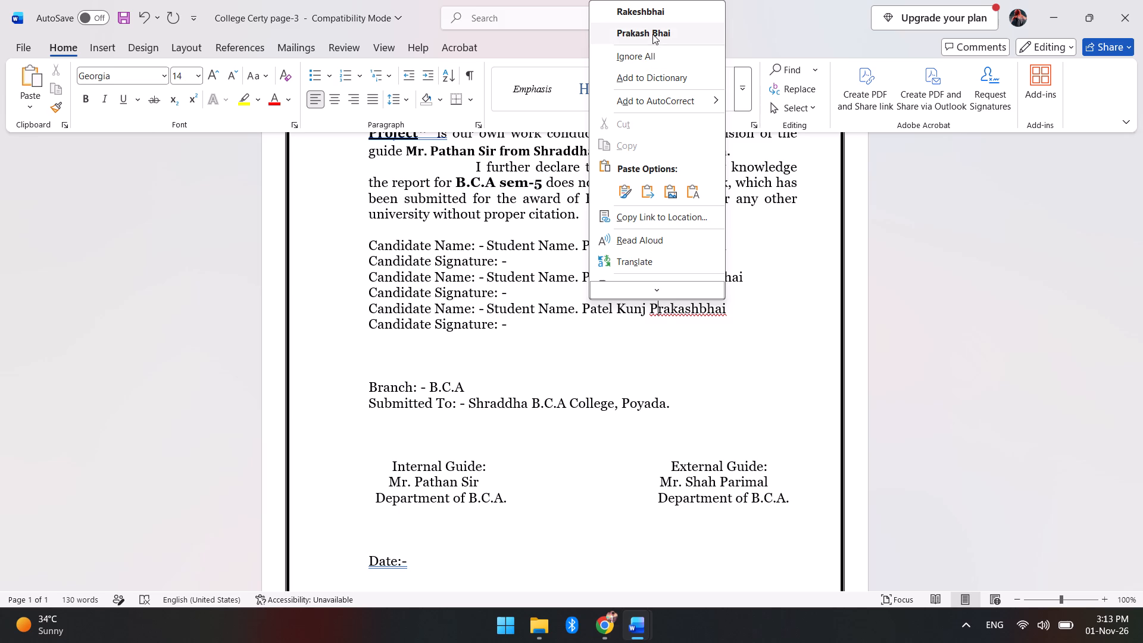
click(657, 76)
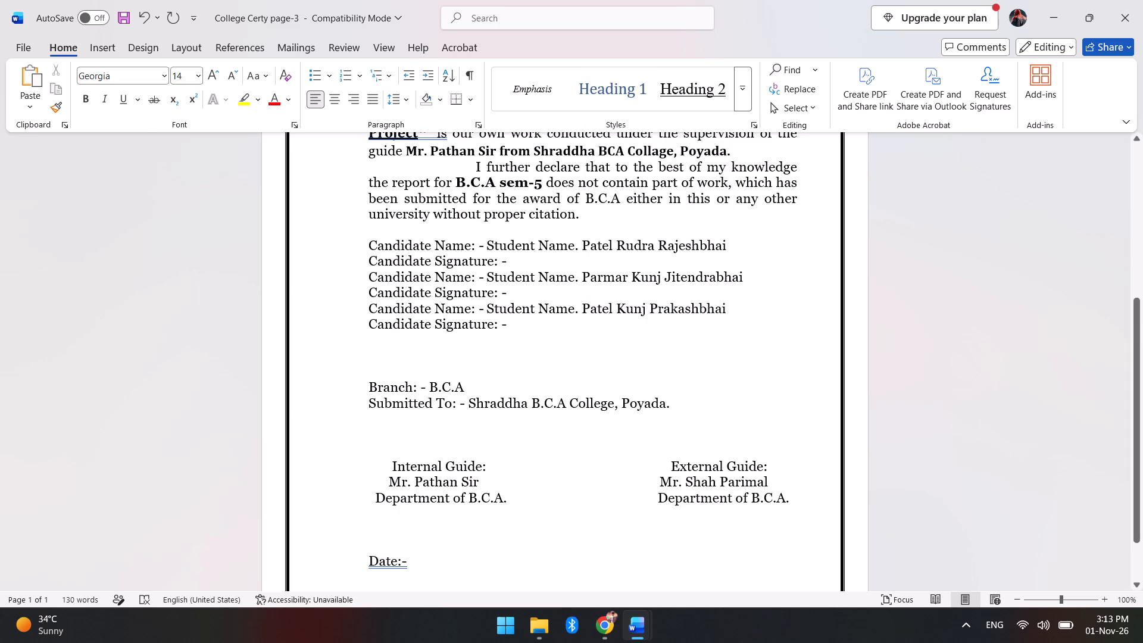
Enter "2nd November 2026" after the Date label at the bottom of the candidate's declaration.
scroll(502, 380, down, 2)
click(409, 501)
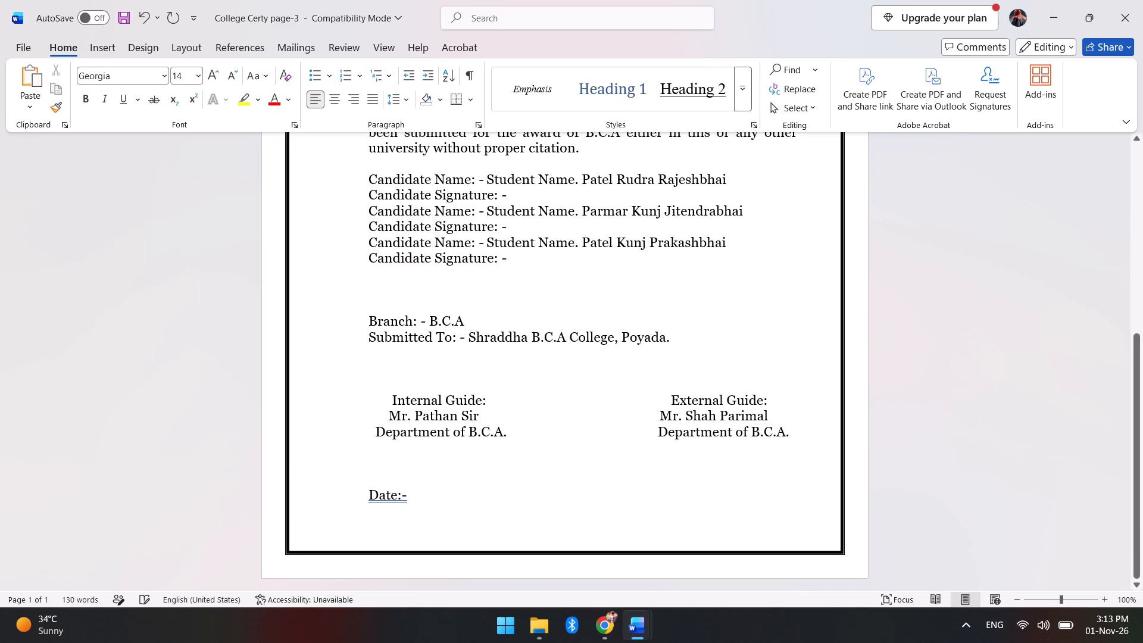
key(0)
key(BackSpace)
text(2n)
key(BackSpace)
key(BackSpace)
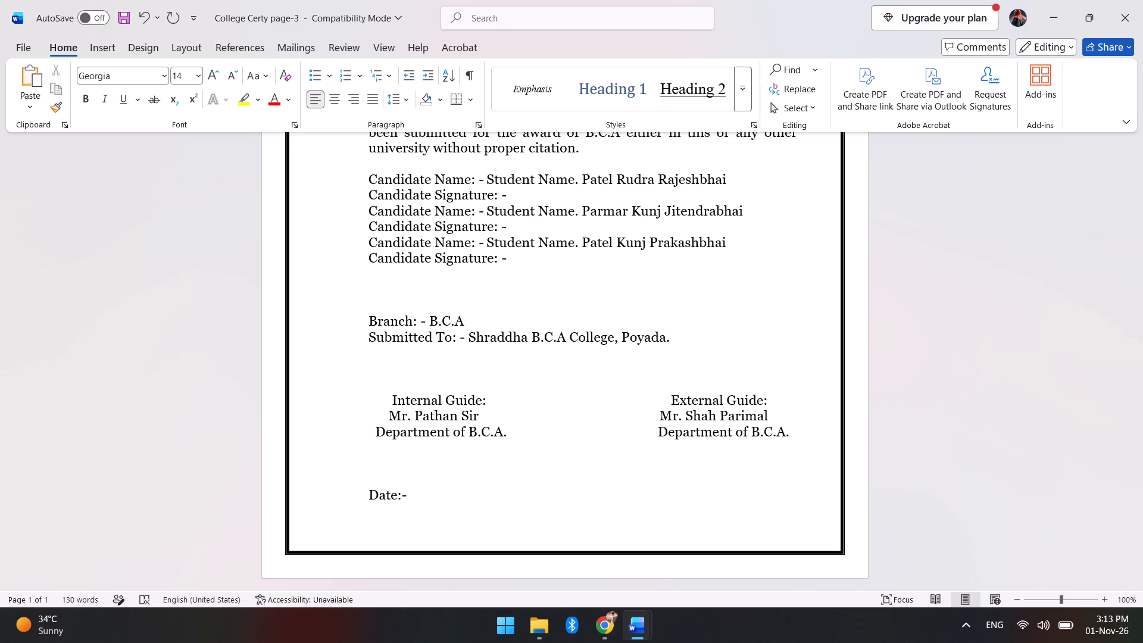
text(2nd)
key(space)
key(BackSpace)
text(mber 2026)
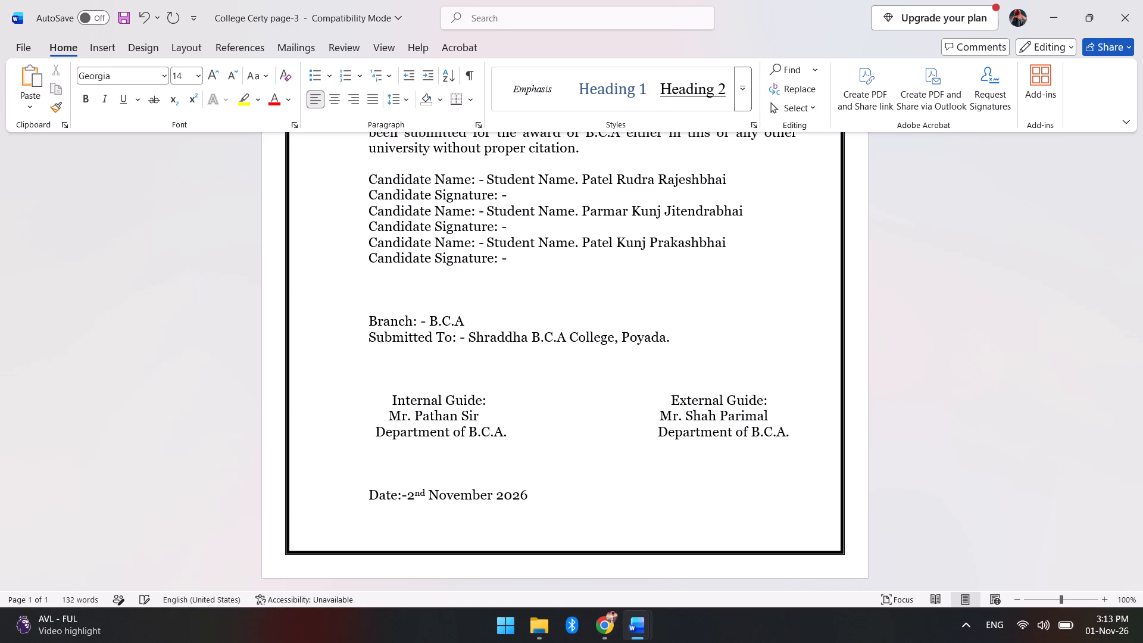
Print 3 copies of the declaration on the EPSON L8050 Series and close College Certy page-3 without saving the changes.
key(ctrl+p)
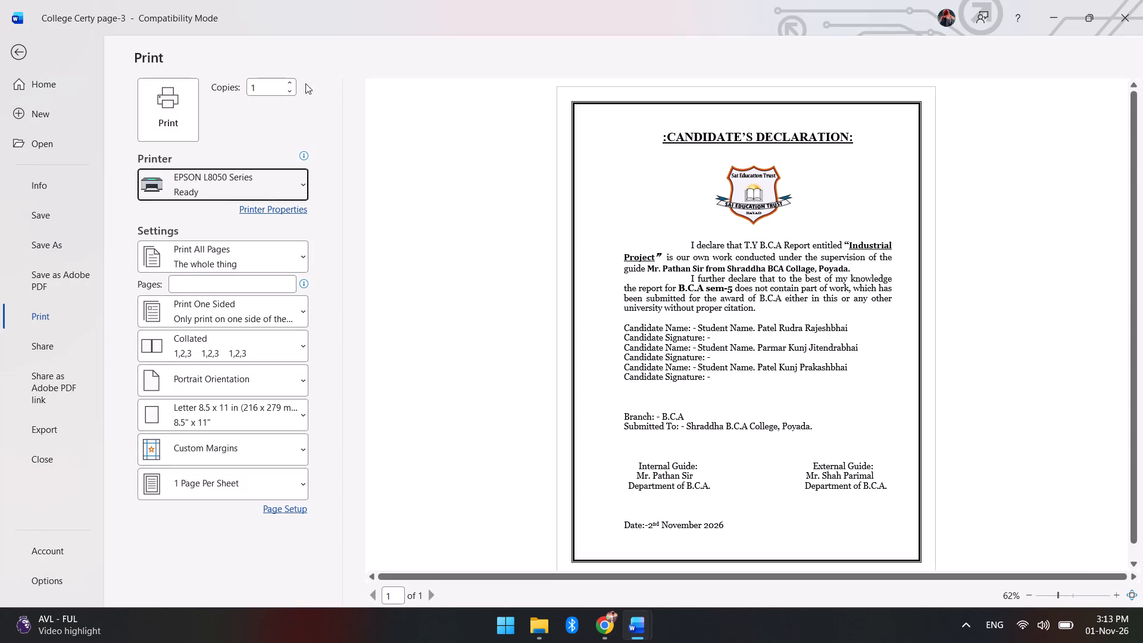
double_click(288, 81)
click(432, 214)
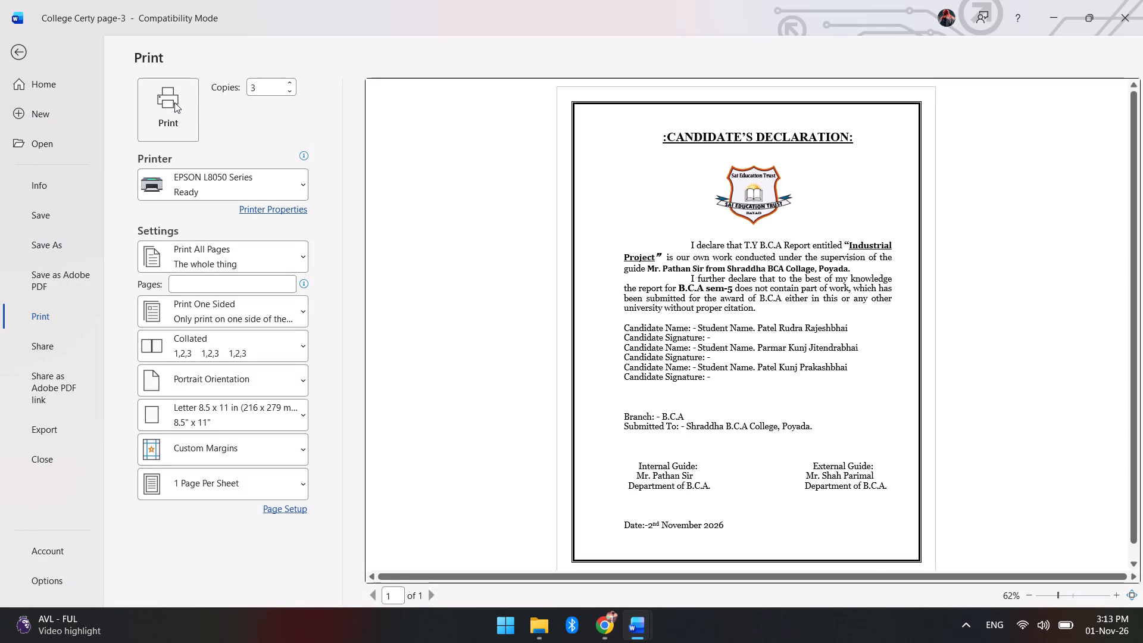
click(174, 102)
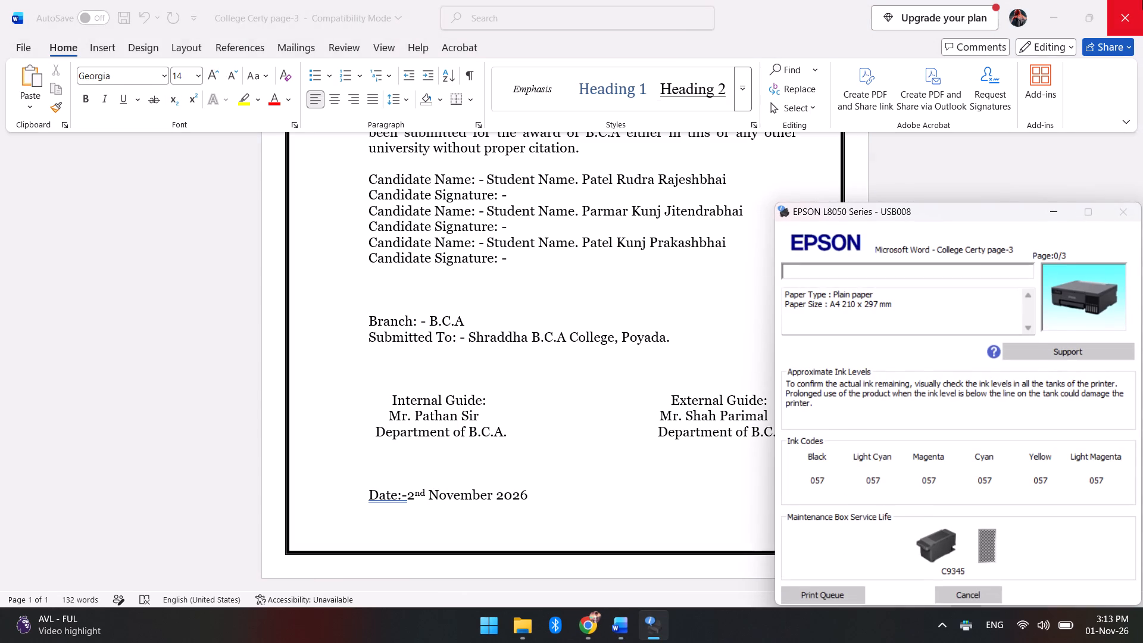
click(1142, 0)
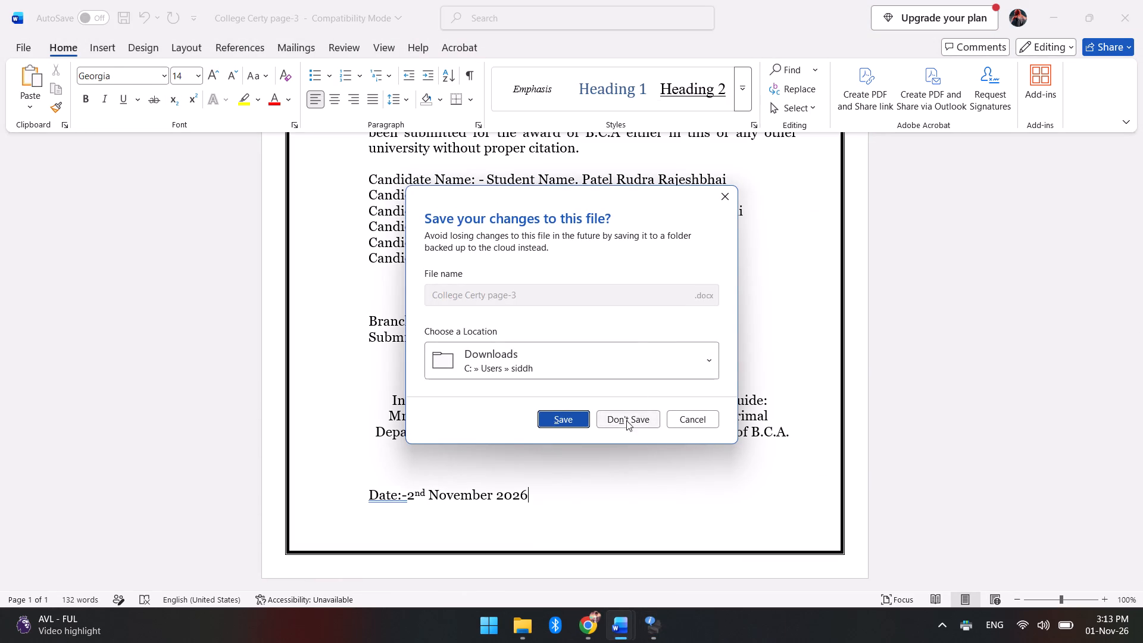
click(626, 417)
Print multiple copies of the Project Index document on the Canon iR2525/2530 UFRII LT printer and close the document.
click(211, 397)
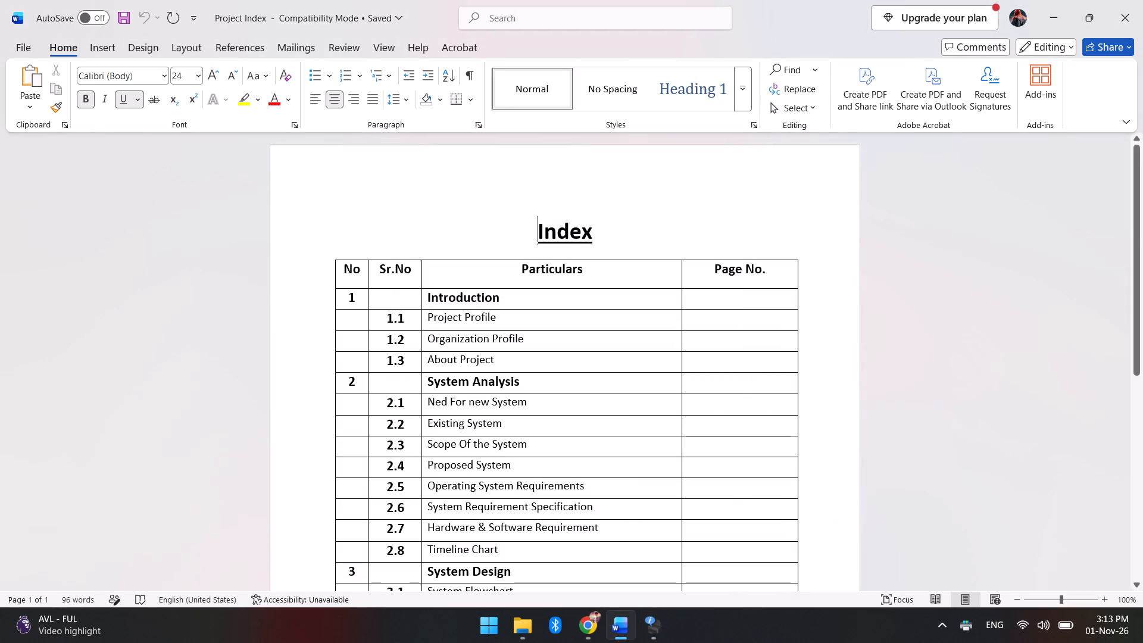
click(622, 630)
click(622, 630)
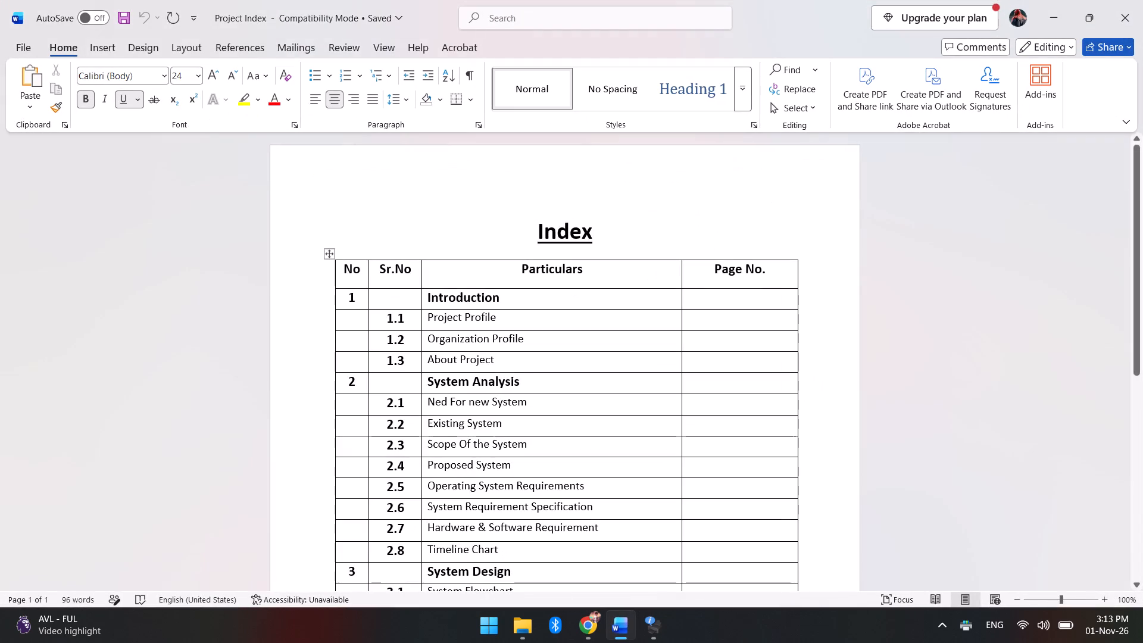
scroll(832, 407, down, 4)
key(ctrl+p)
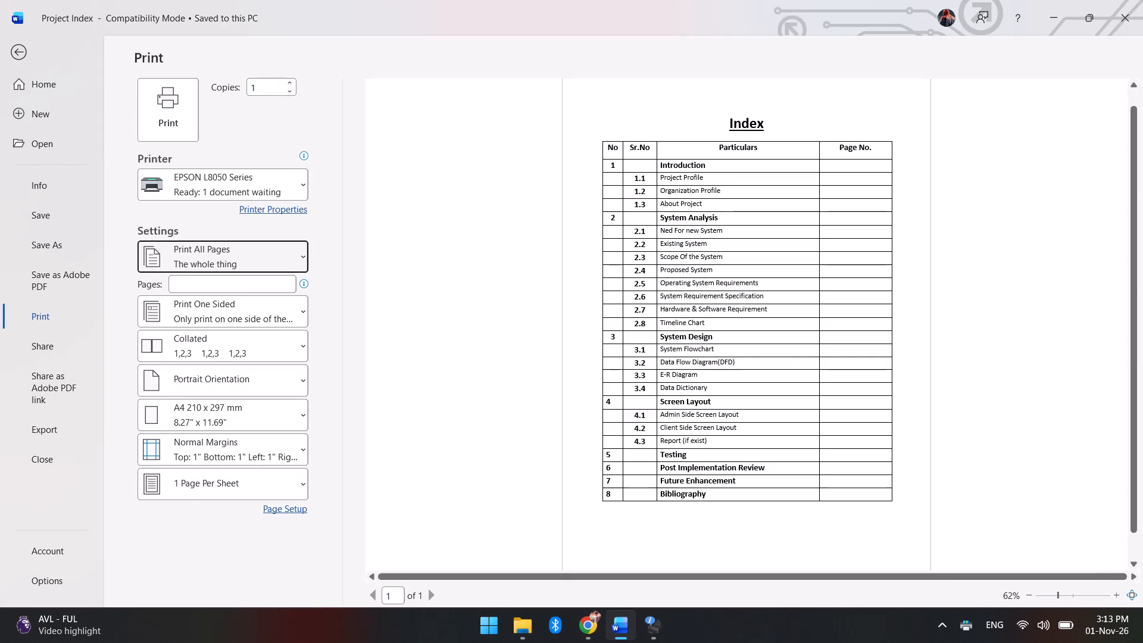
click(200, 195)
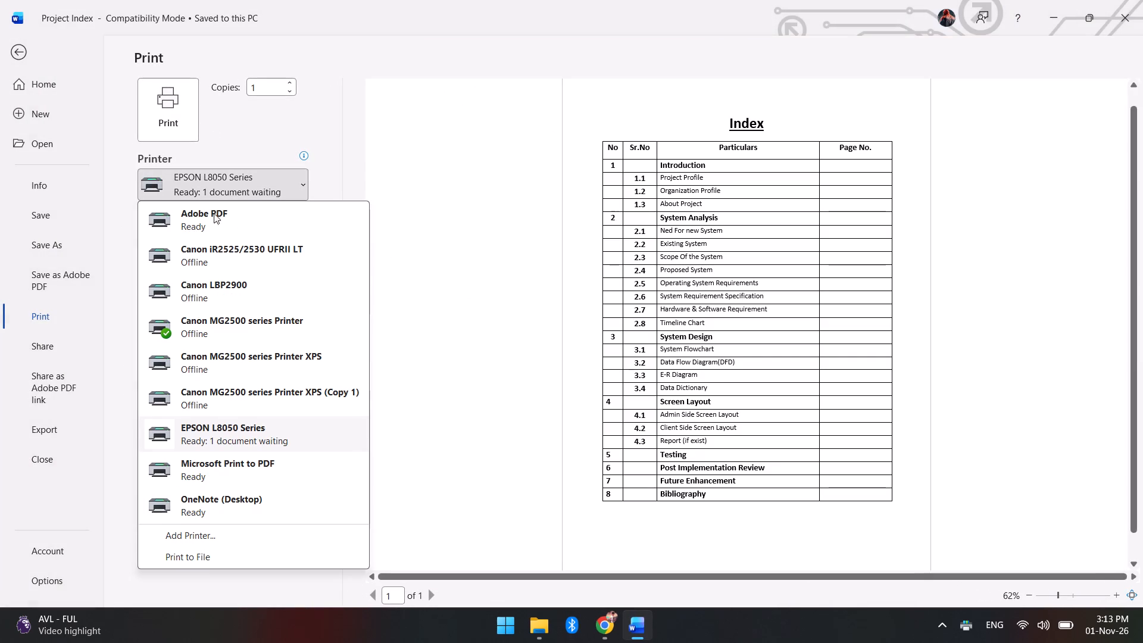
click(233, 256)
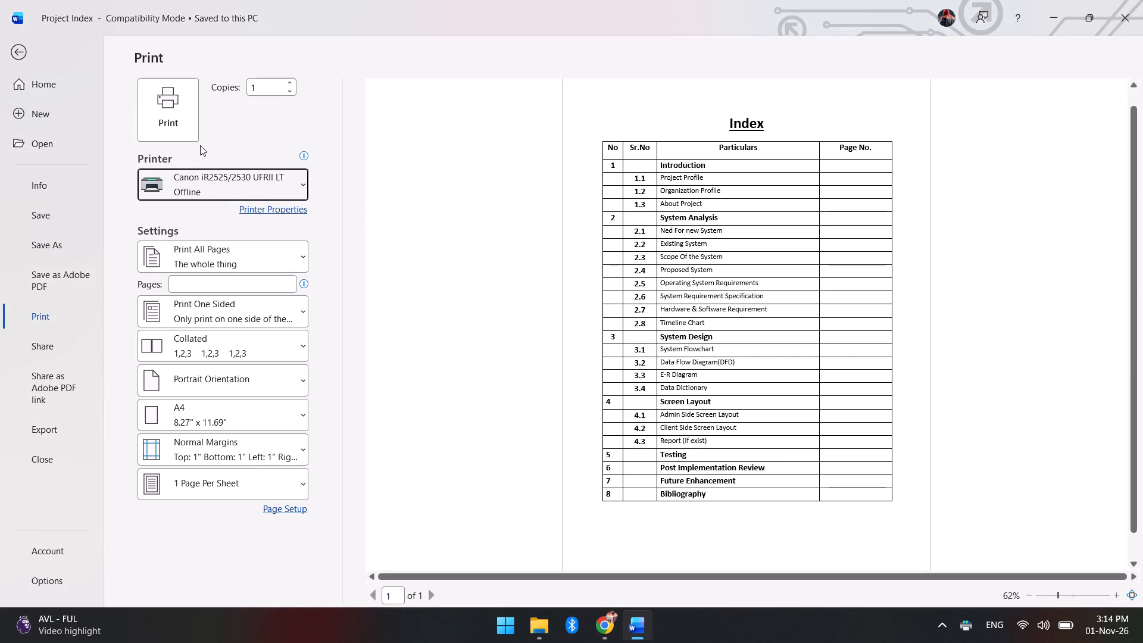
double_click(287, 82)
click(180, 116)
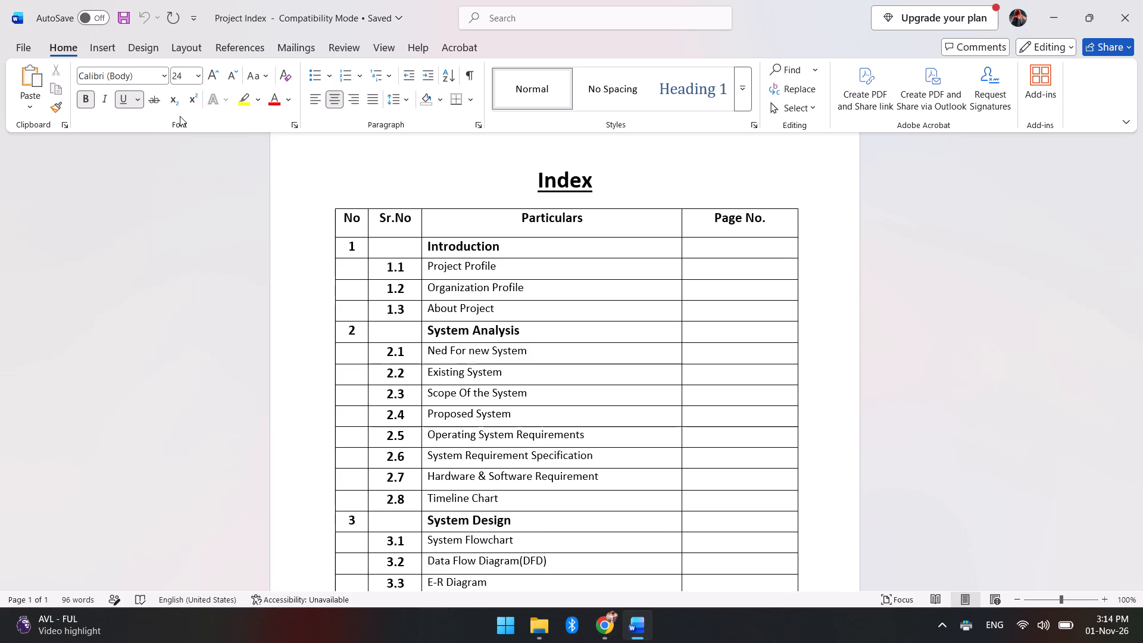
click(1142, 0)
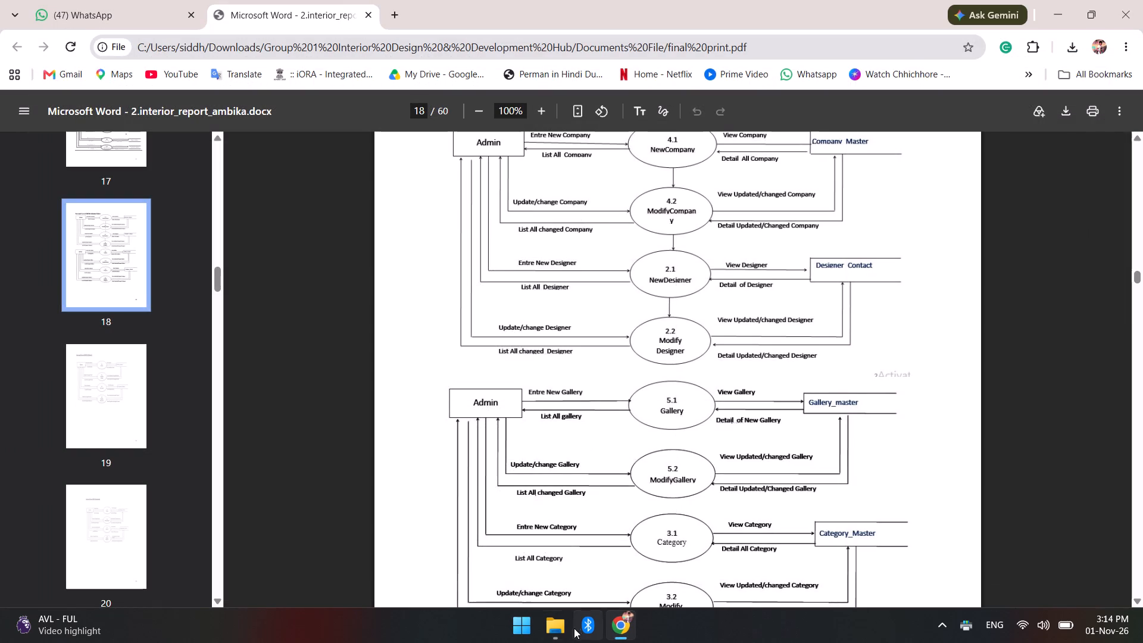
Reopen College Certy page-3 from the Downloads folder in File Explorer to check it, and close it again.
click(563, 633)
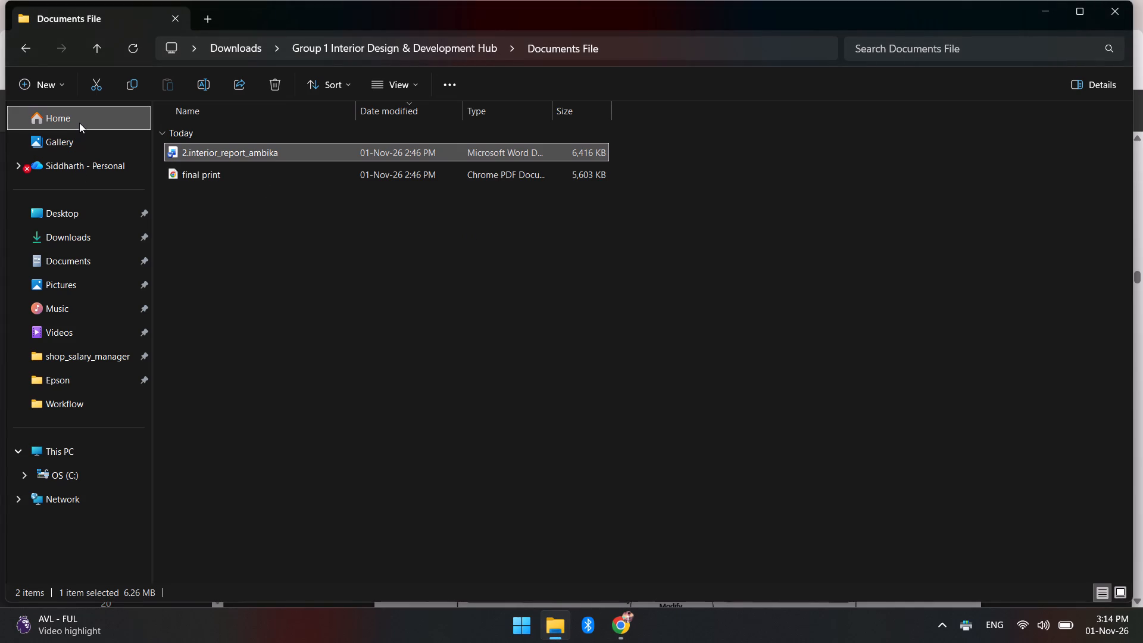
click(81, 122)
click(98, 236)
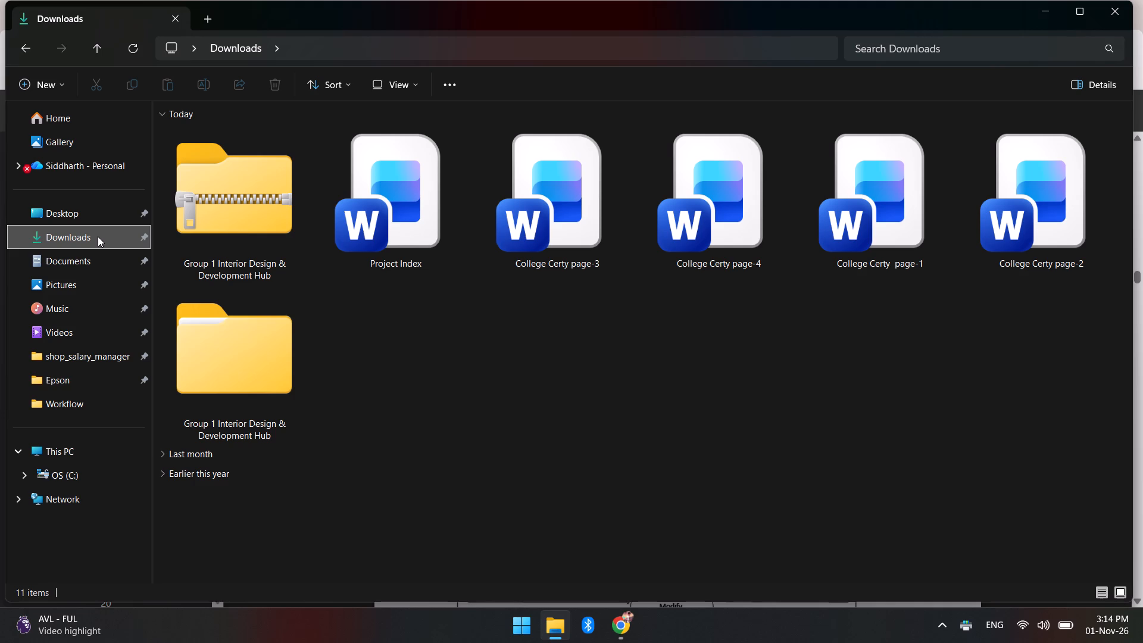
double_click(540, 249)
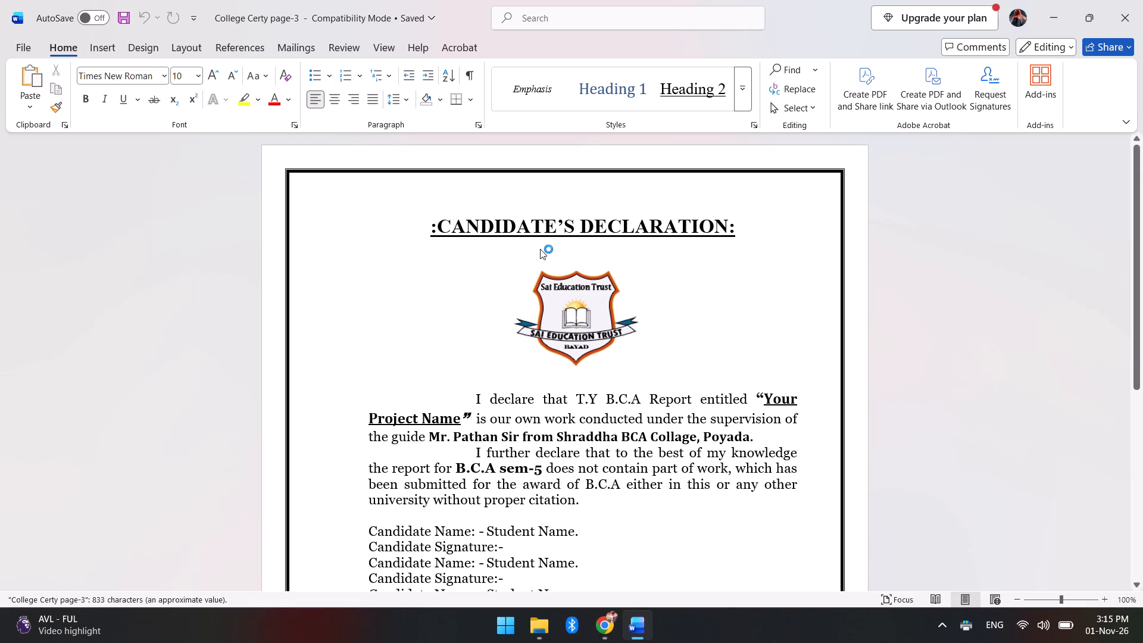
click(1142, 0)
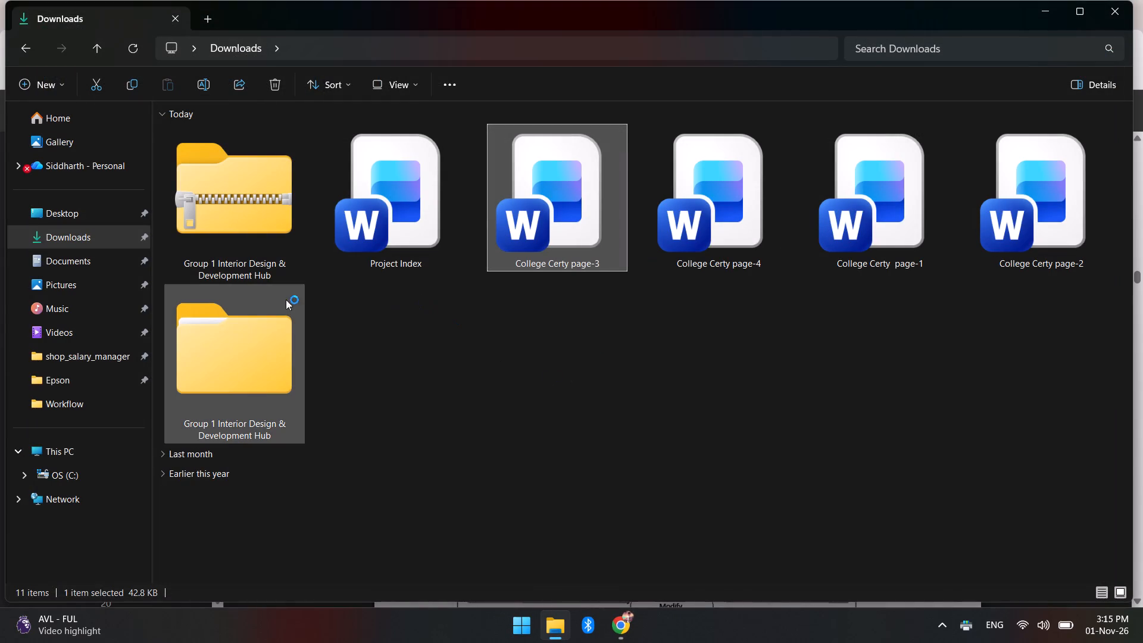
Delete the Group 1 zip archive, Project Index and the four College Certy documents from Downloads, and close the folder window.
click(221, 225)
shift+click(1003, 198)
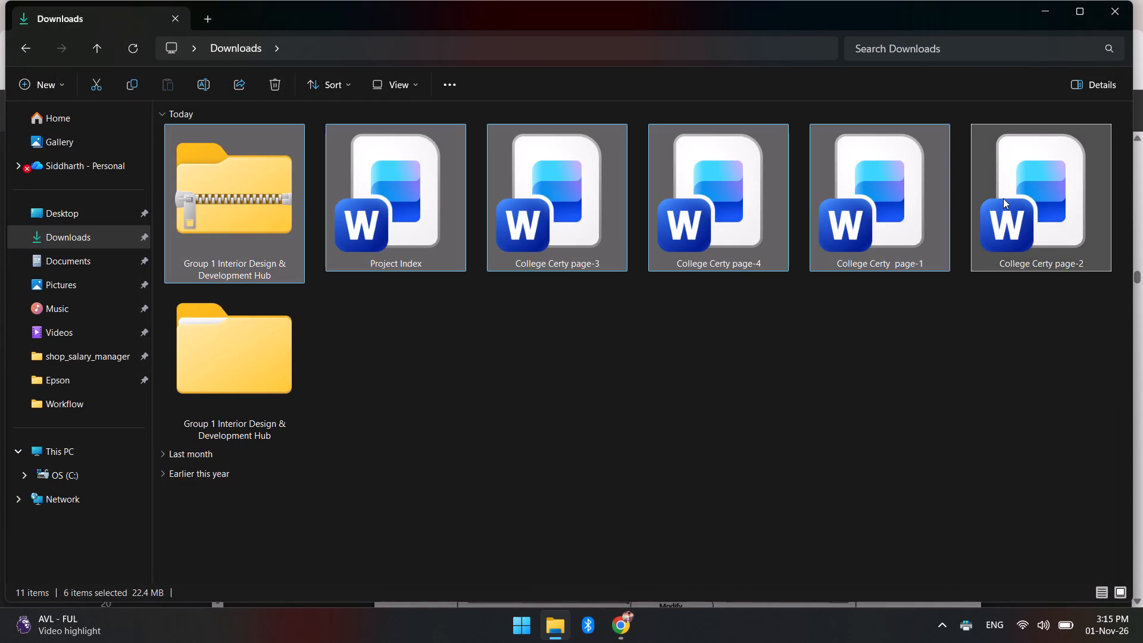
key(Delete)
click(1107, 6)
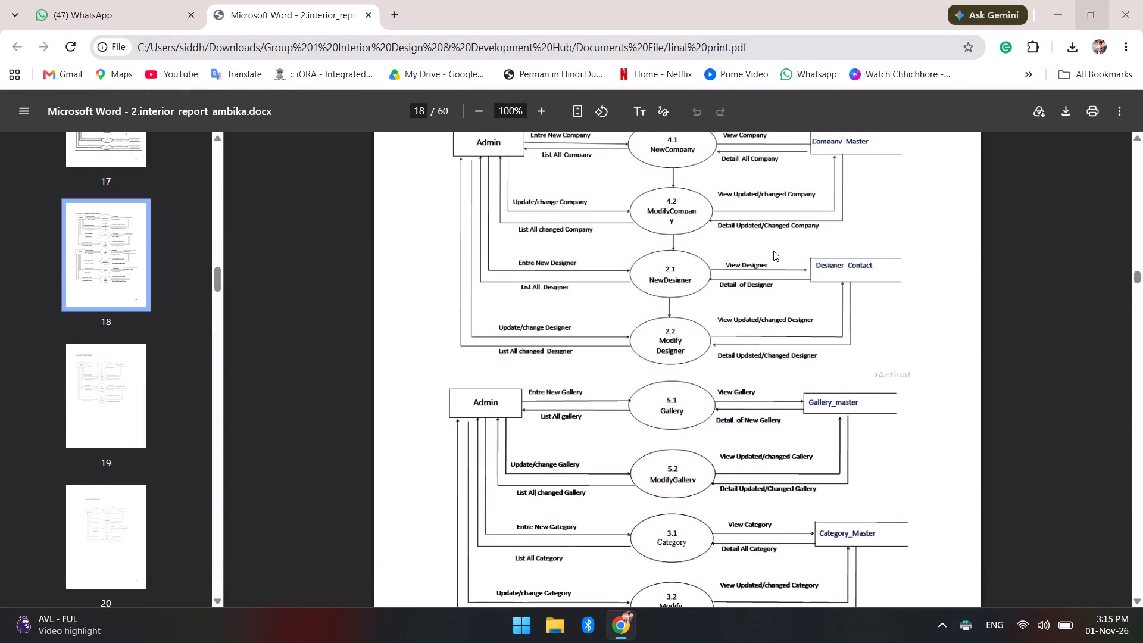
Go back through the earlier pages of the final print PDF in Chrome.
scroll(629, 446, up, 19)
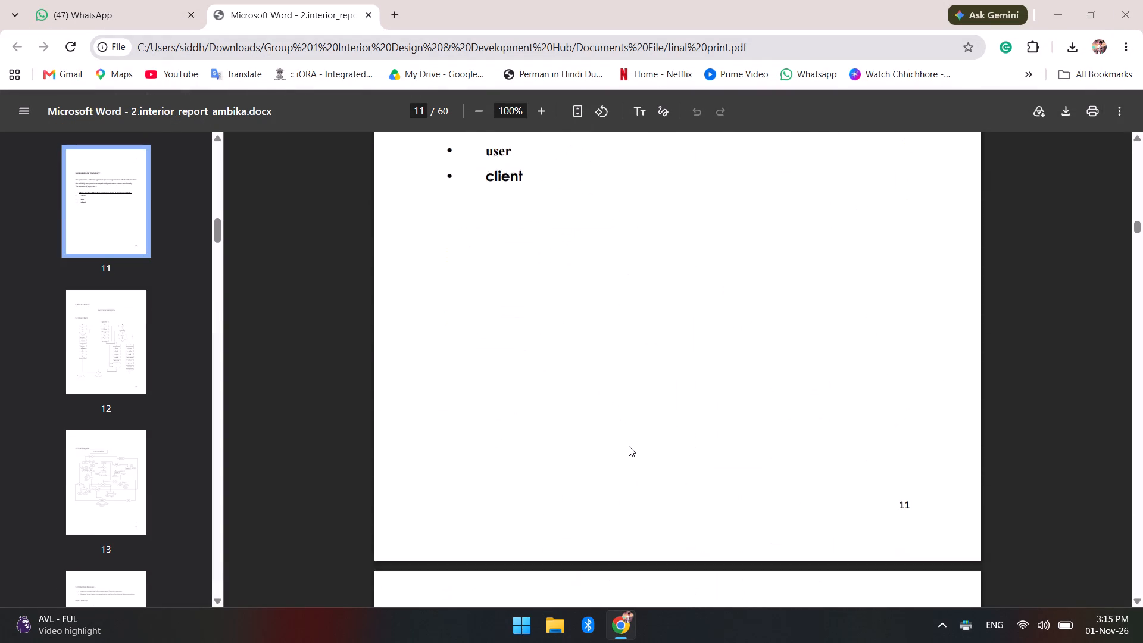
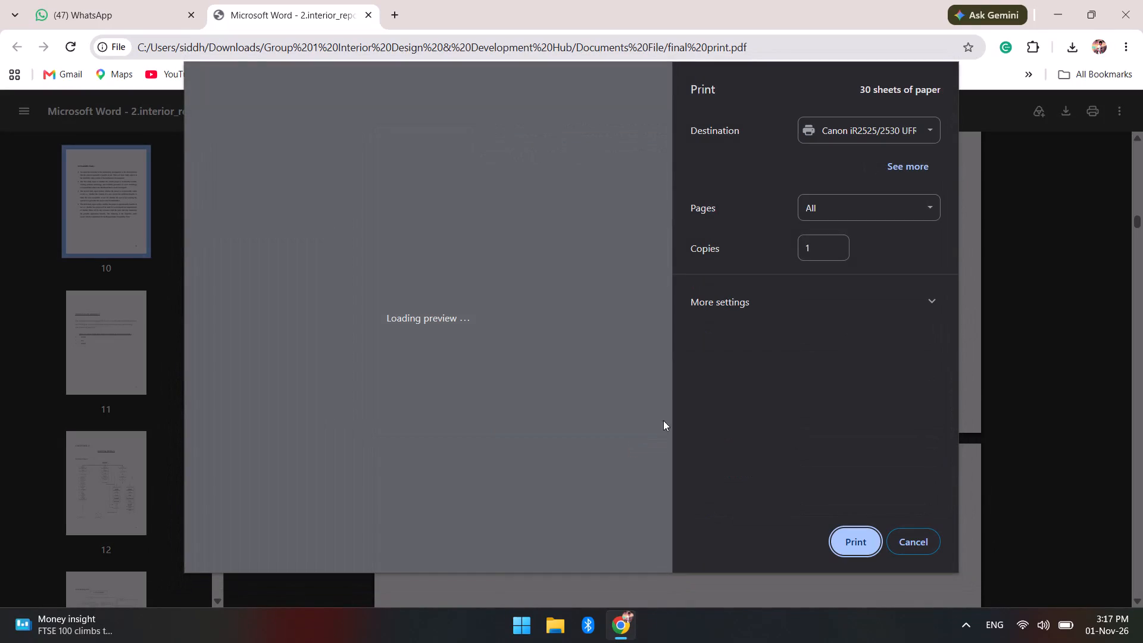
Print three copies of all pages of the final print PDF on the Canon iR2525/2530 printer.
click(864, 307)
click(767, 247)
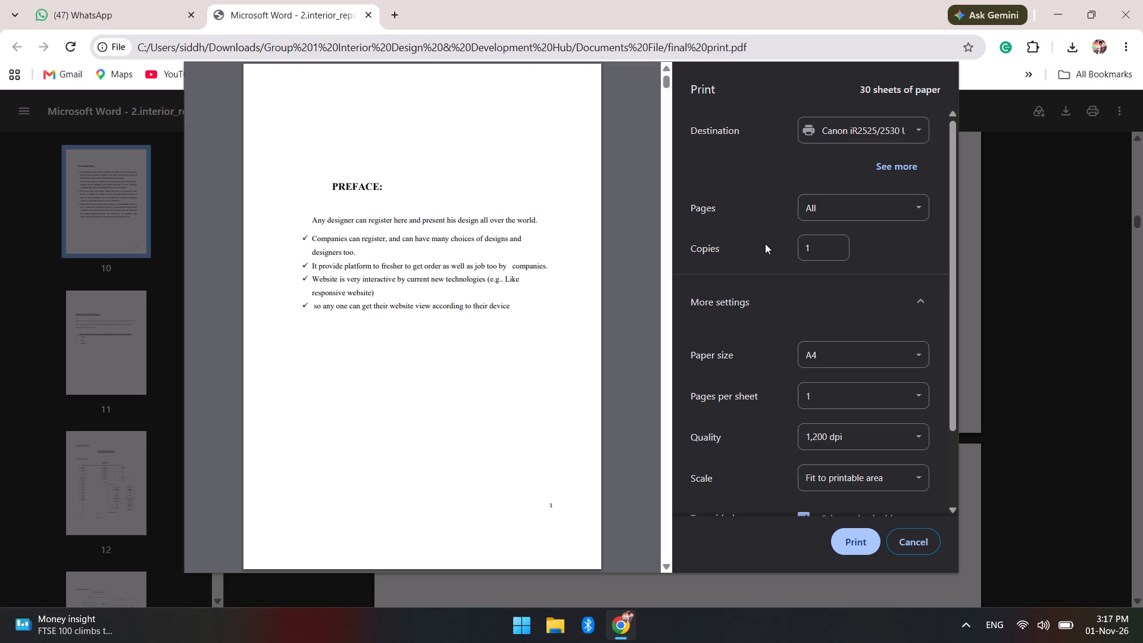
double_click(838, 247)
click(772, 212)
click(842, 544)
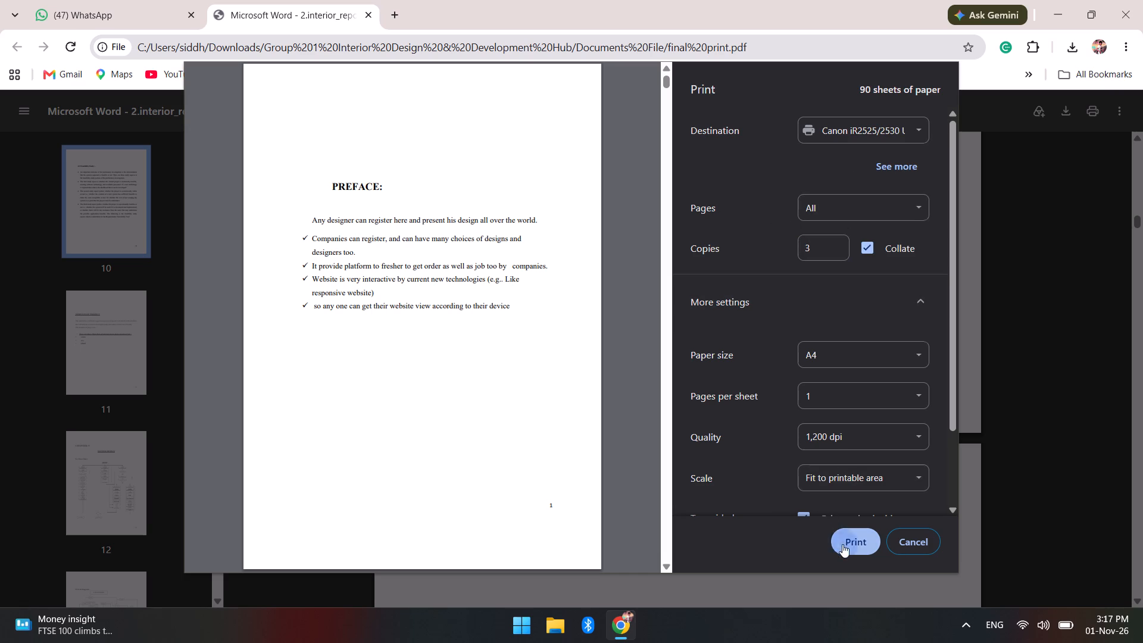